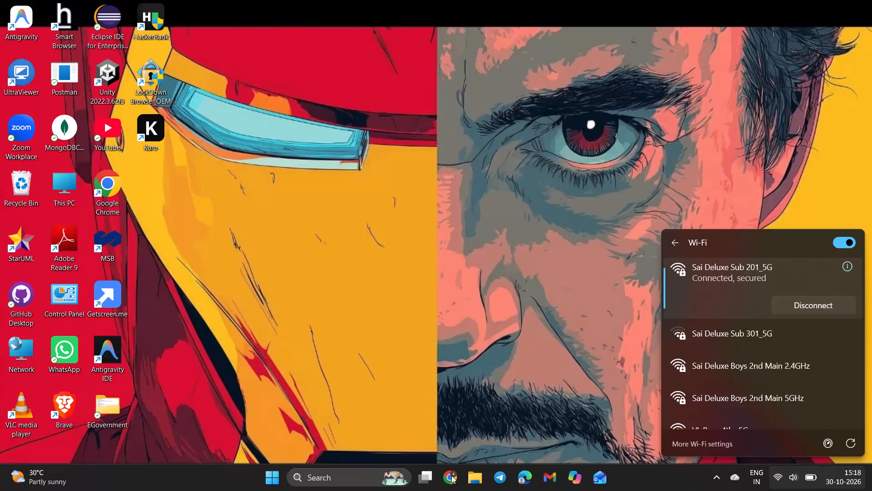
Launch WhatsApp from the recent apps in the Windows search.
{"action": "left_click", "coordinate": [352, 476]}
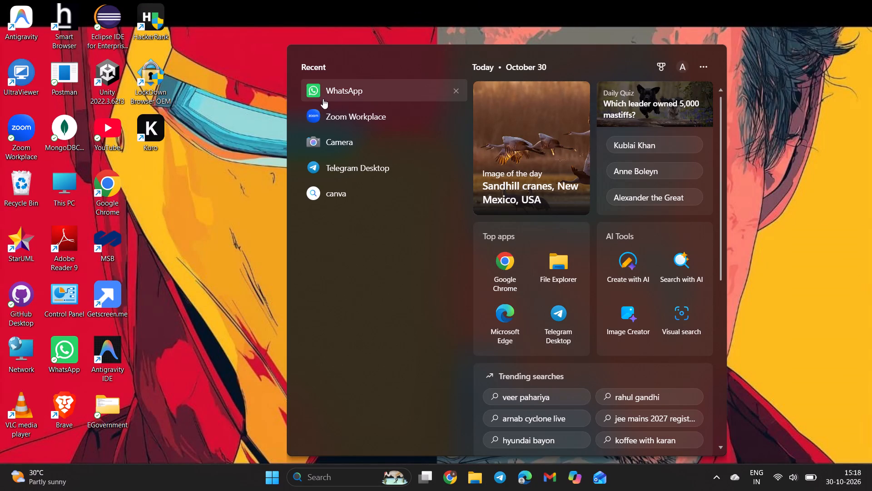
{"action": "left_click", "coordinate": [323, 99]}
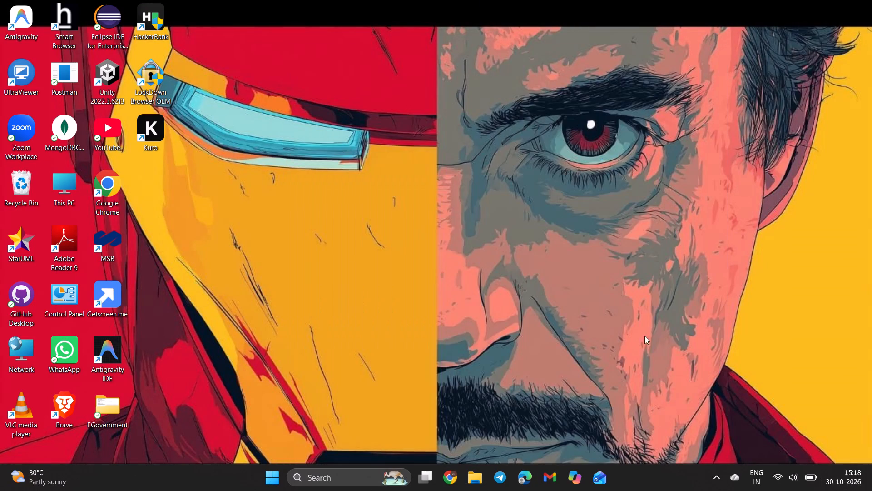
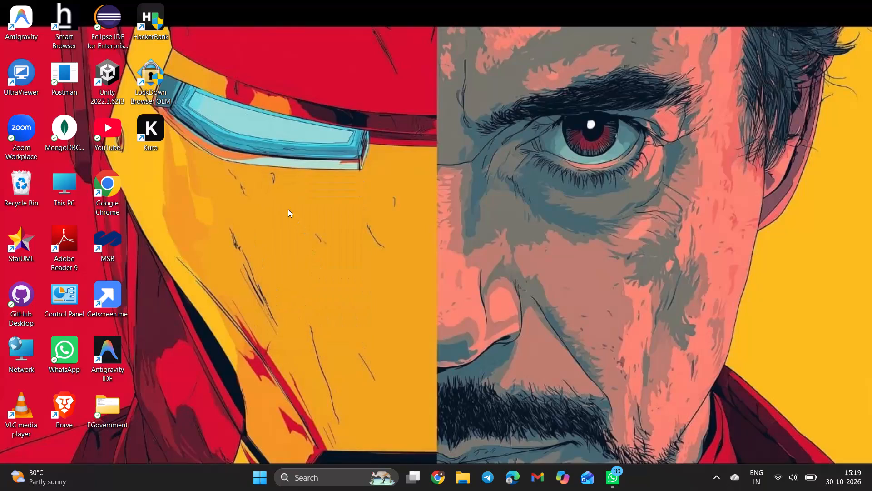
Refresh the Windows desktop twice.
{"action": "right_click", "coordinate": [277, 195]}
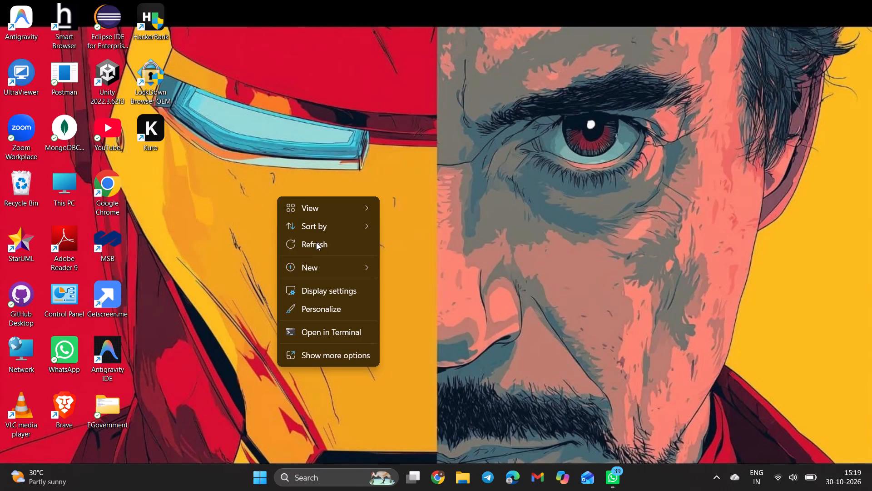
{"action": "left_click", "coordinate": [316, 242]}
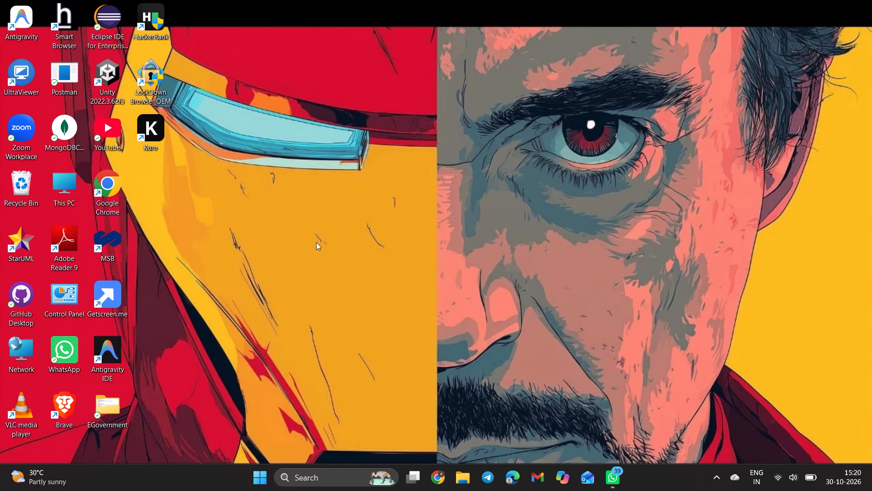
{"action": "left_click", "coordinate": [316, 242]}
{"action": "right_click", "coordinate": [261, 185]}
{"action": "left_click", "coordinate": [294, 232]}
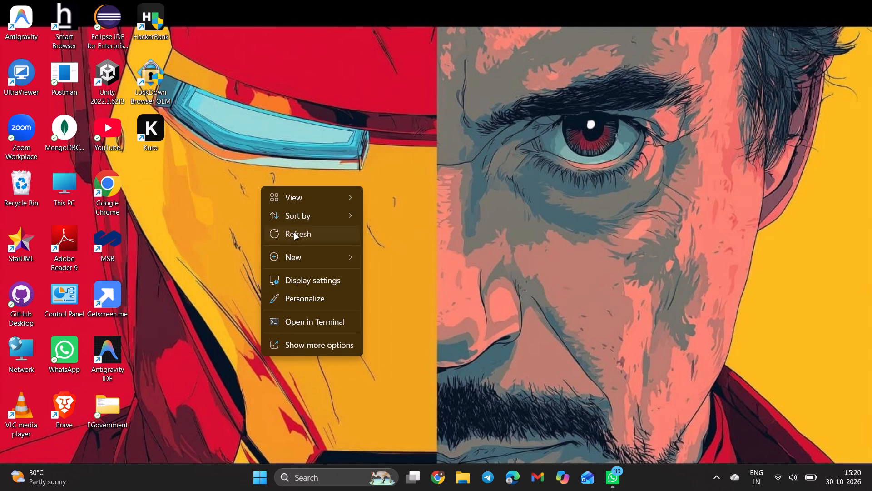
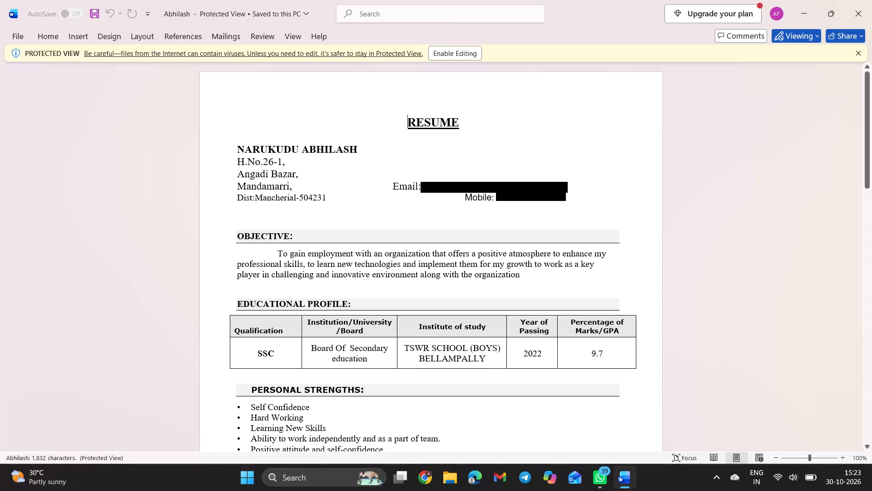
Enable editing for the resume document opened in Protected View.
{"action": "scroll", "coordinate": [505, 193], "scroll_direction": "down", "scroll_amount": 2}
{"action": "scroll", "coordinate": [505, 193], "scroll_direction": "up", "scroll_amount": 1}
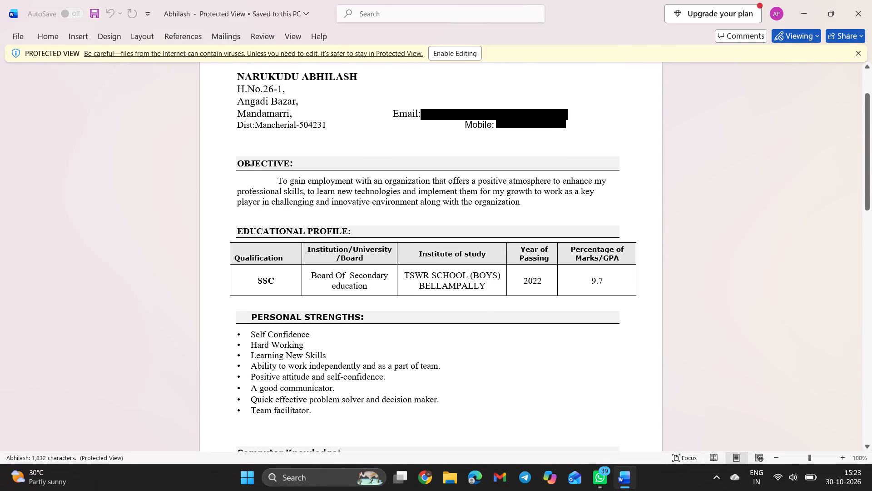
{"action": "scroll", "coordinate": [505, 193], "scroll_direction": "up", "scroll_amount": 1}
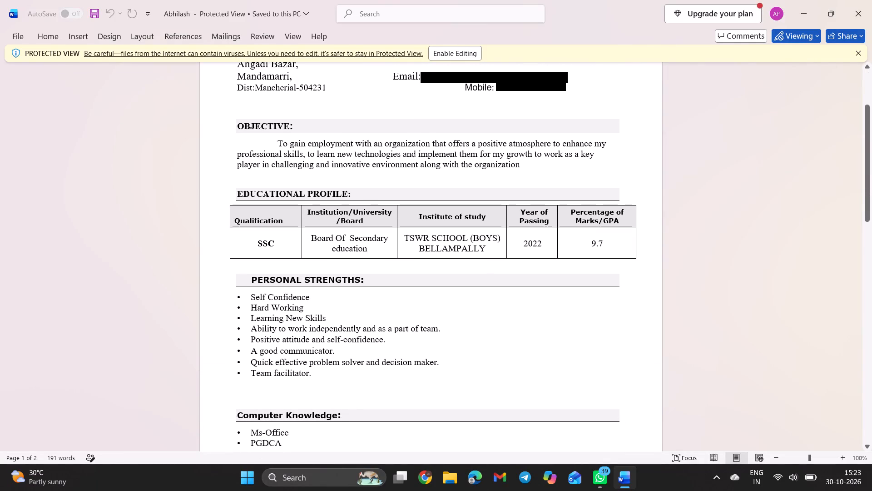
{"action": "left_click", "coordinate": [474, 248]}
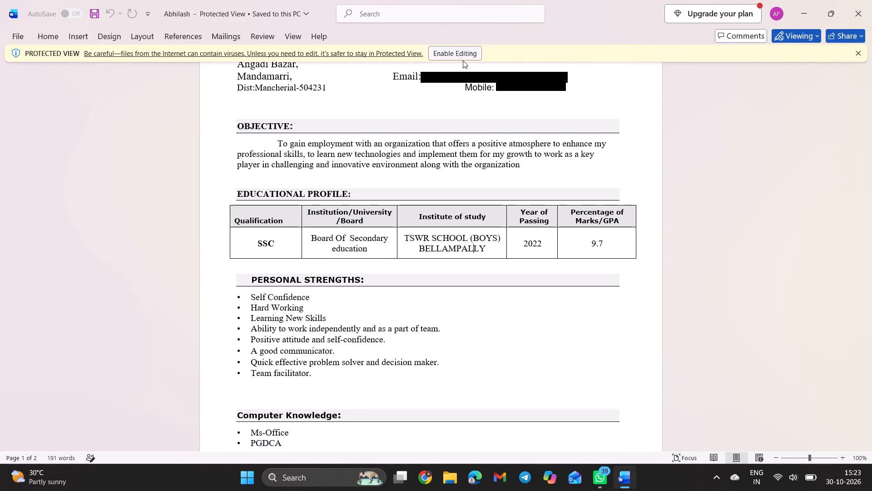
{"action": "left_click", "coordinate": [462, 54]}
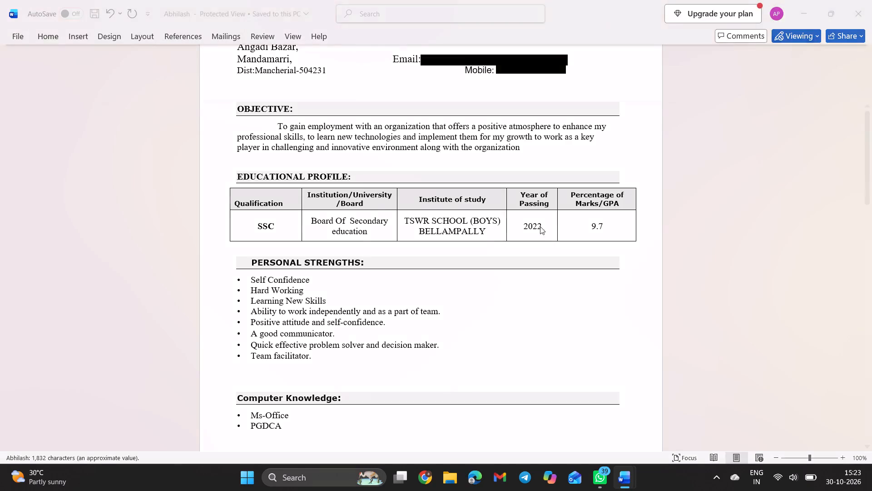
Remove one blank line between the contact details and the OBJECTIVE heading of the resume.
{"action": "scroll", "coordinate": [547, 178], "scroll_direction": "left", "scroll_amount": 1}
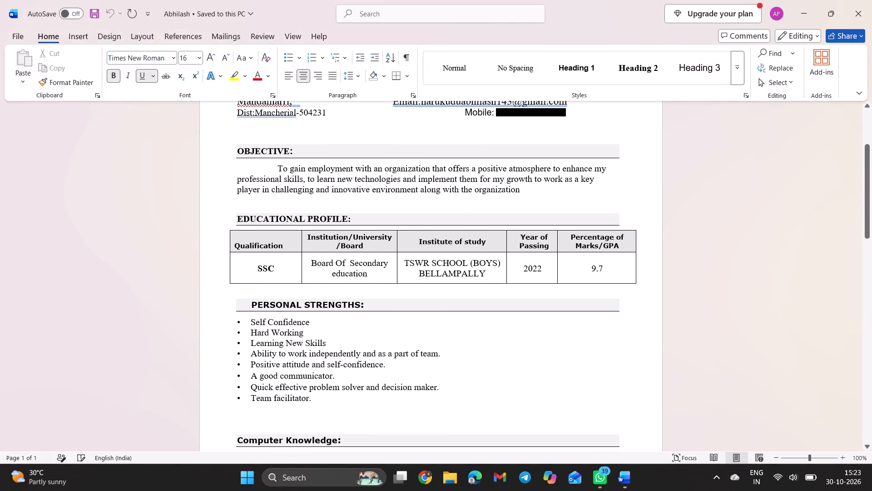
{"action": "scroll", "coordinate": [547, 178], "scroll_direction": "left", "scroll_amount": 1}
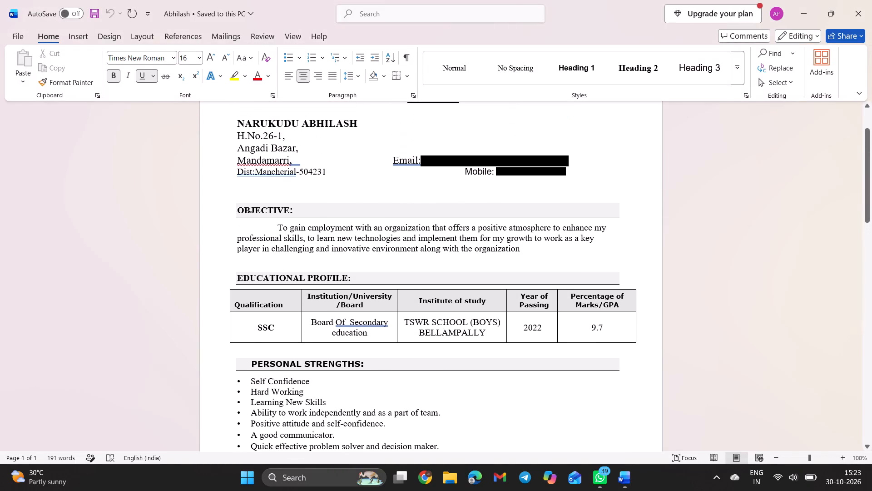
{"action": "scroll", "coordinate": [547, 178], "scroll_direction": "left", "scroll_amount": 1}
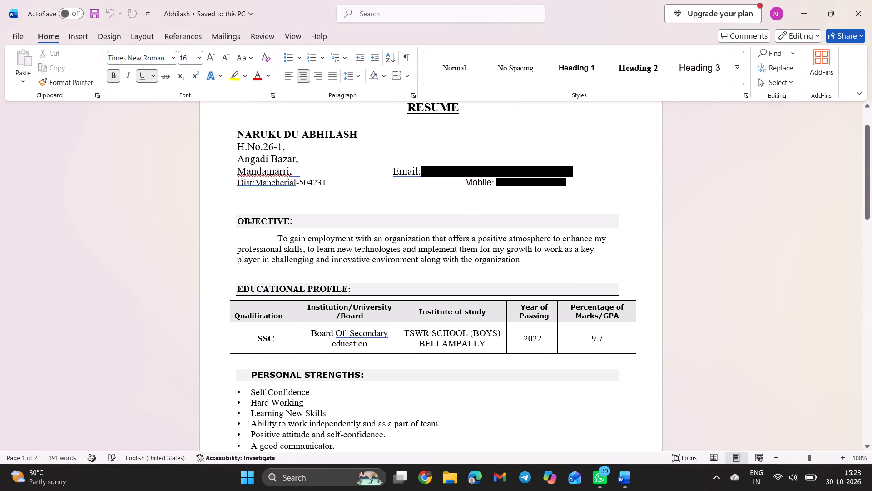
{"action": "left_click", "coordinate": [240, 212]}
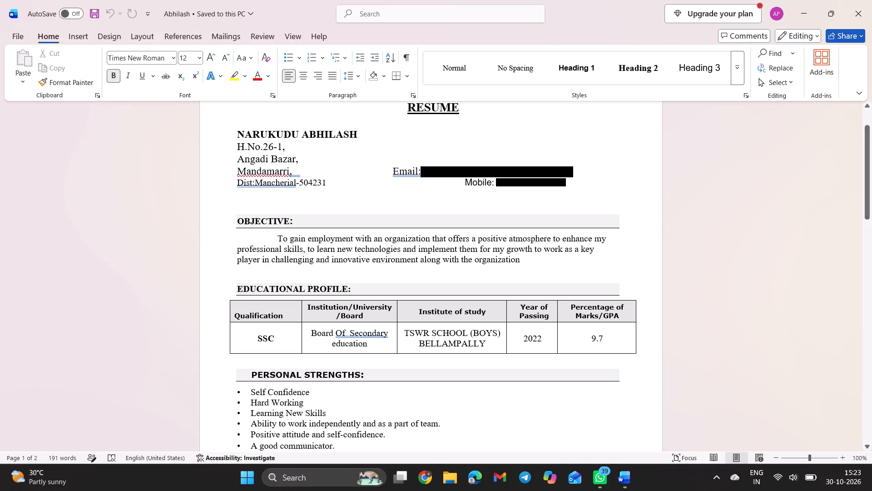
{"action": "key", "text": "BackSpace"}
{"action": "key", "text": "BackSpace"}
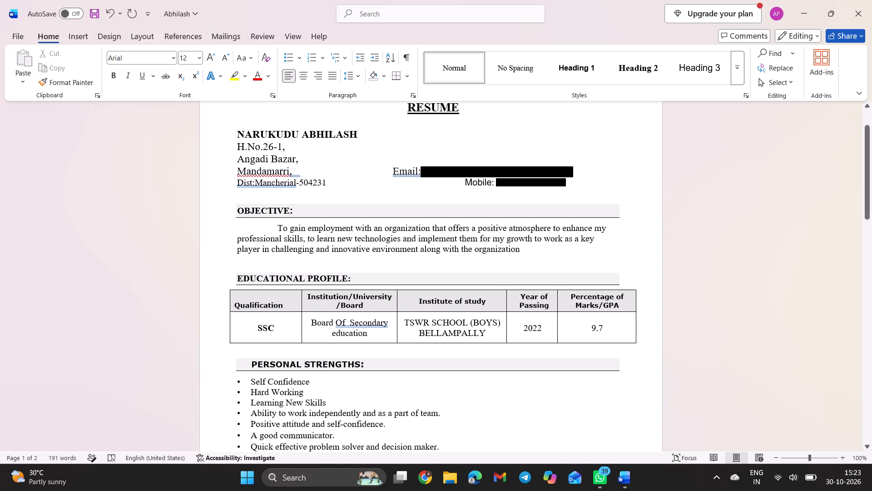
Shift the Email entry toward the page's right margin by adding spaces before it, keeping it on its address line.
{"action": "left_click", "coordinate": [391, 171]}
{"action": "key", "text": "space"}
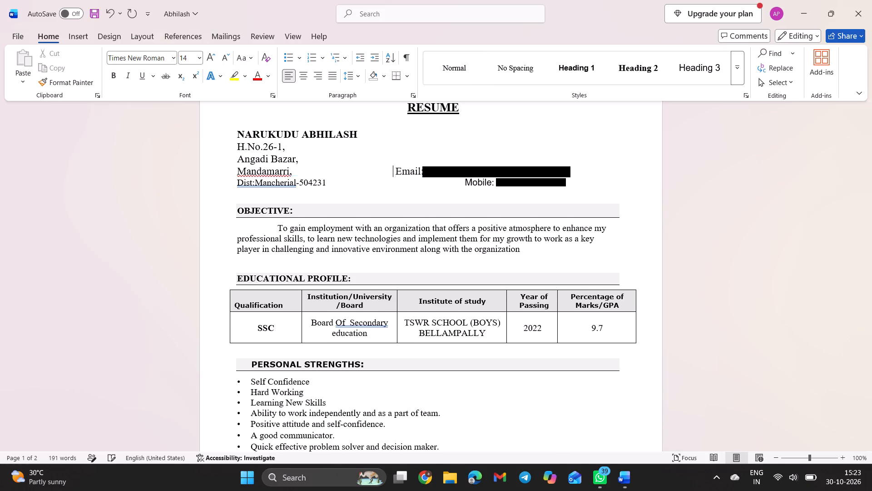
{"action": "key", "text": "space"}
{"action": "key", "text": "space"}
{"action": "key", "text": "space"}
{"action": "key", "text": "space"}
{"action": "key", "text": "space"}
{"action": "key", "text": "space"}
{"action": "key", "text": "space"}
{"action": "key", "text": "space"}
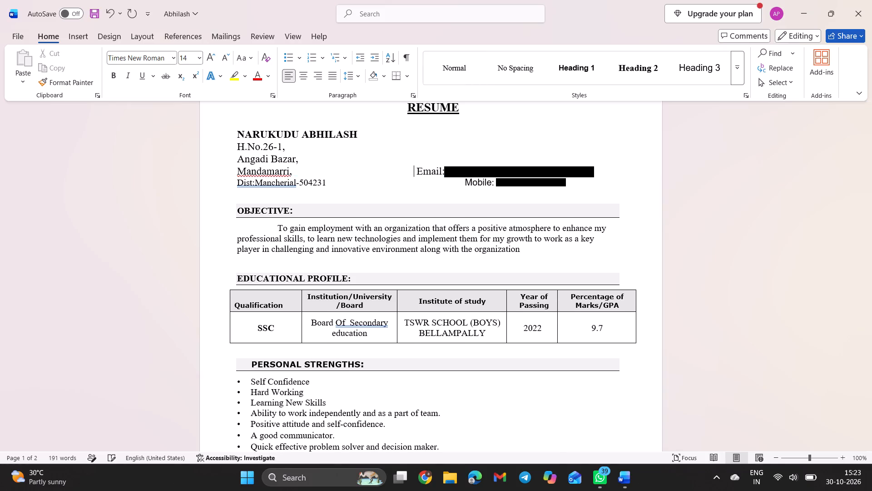
{"action": "key", "text": "space"}
{"action": "key", "text": "space"}
{"action": "key", "text": "space"}
{"action": "key", "text": "space"}
{"action": "key", "text": "space"}
{"action": "key", "text": "space"}
{"action": "key", "text": "space"}
{"action": "key", "text": "space"}
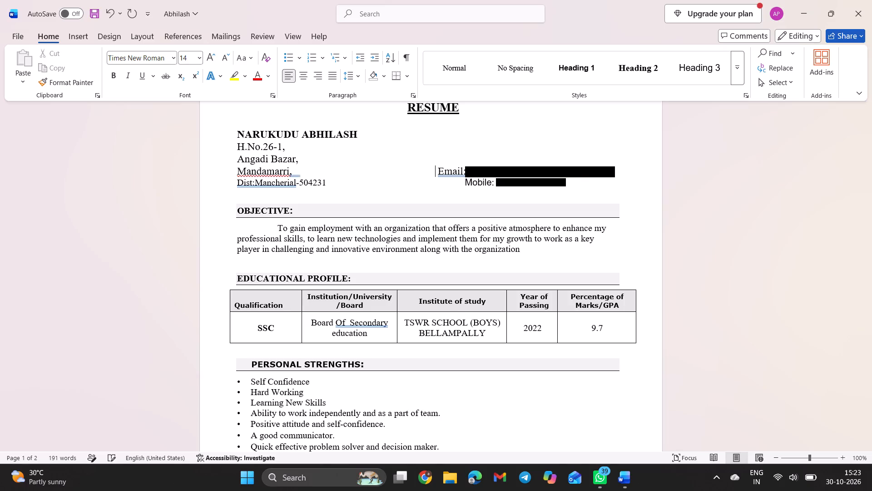
{"action": "key", "text": "space"}
{"action": "key", "text": "space"}
{"action": "key", "text": "space"}
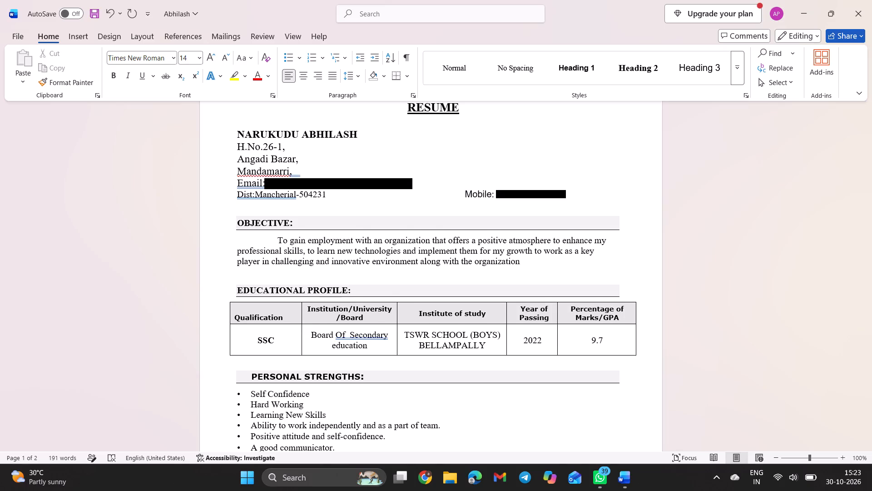
{"action": "key", "text": "BackSpace"}
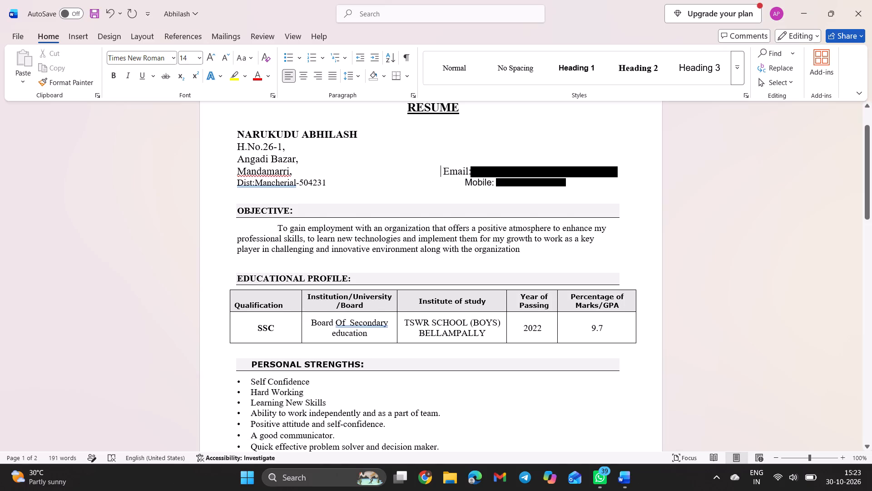
Align the Mobile entry directly beneath the Email label by removing the extra spaces before it.
{"action": "left_click", "coordinate": [464, 183]}
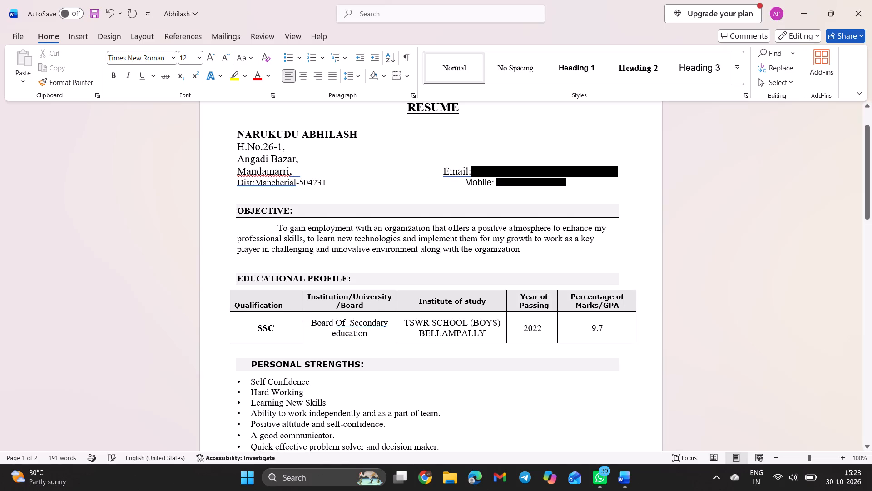
{"action": "key", "text": "BackSpace"}
{"action": "key", "text": "BackSpace"}
{"action": "key", "text": "BackSpace"}
{"action": "key", "text": "BackSpace"}
{"action": "key", "text": "BackSpace"}
{"action": "key", "text": "BackSpace"}
{"action": "key", "text": "BackSpace"}
{"action": "key", "text": "BackSpace"}
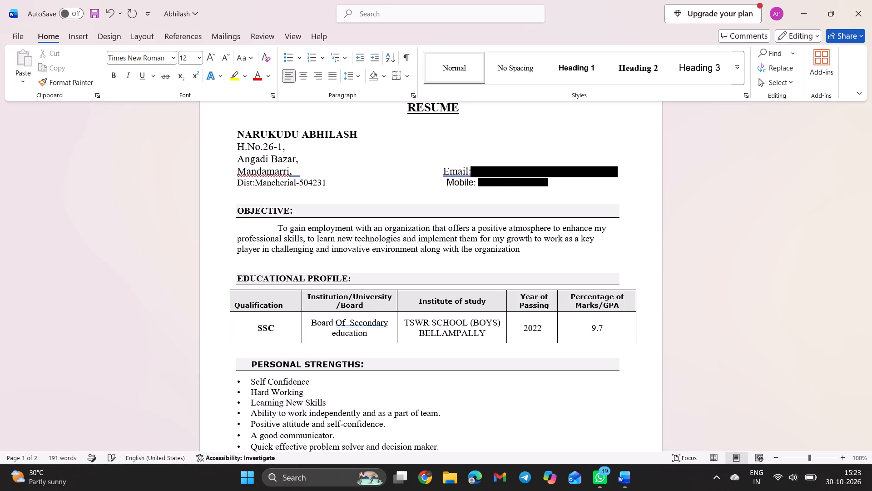
{"action": "key", "text": "BackSpace"}
{"action": "key", "text": "BackSpace"}
{"action": "key", "text": "space"}
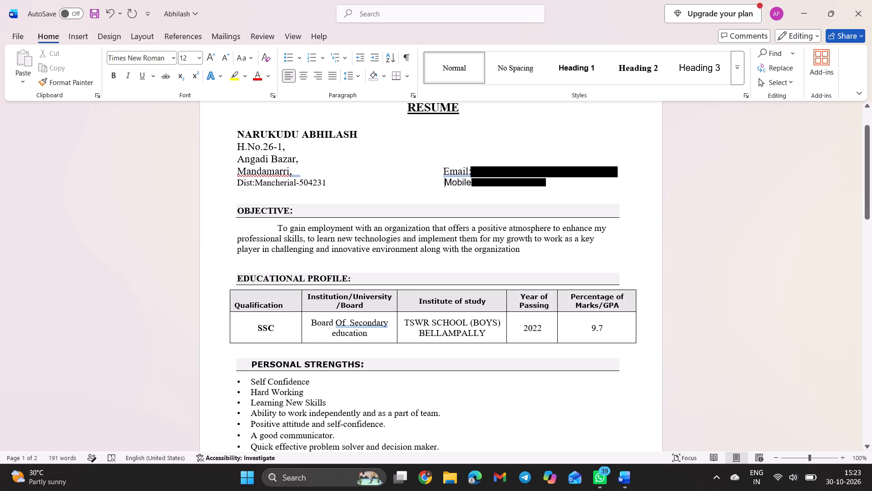
{"action": "left_click", "coordinate": [524, 198]}
{"action": "left_click", "coordinate": [567, 183]}
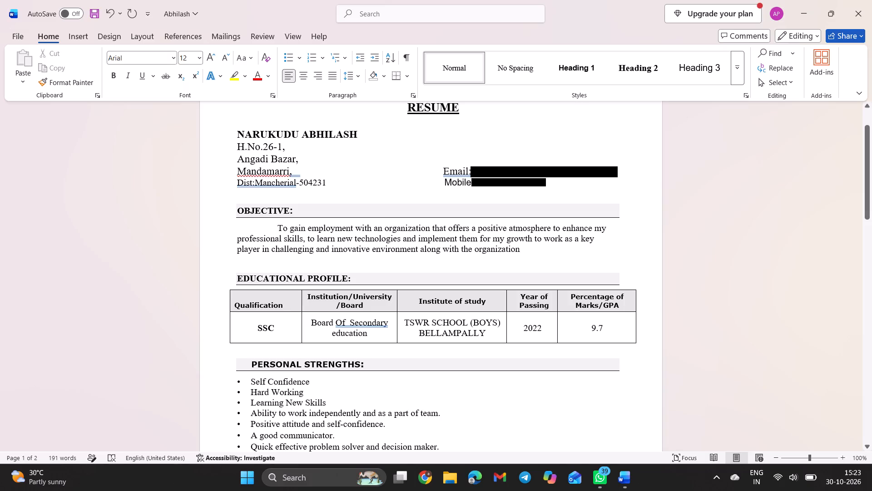
Insert a new row below the SSC row in the Educational Profile table.
{"action": "scroll", "coordinate": [506, 356], "scroll_direction": "down", "scroll_amount": 1}
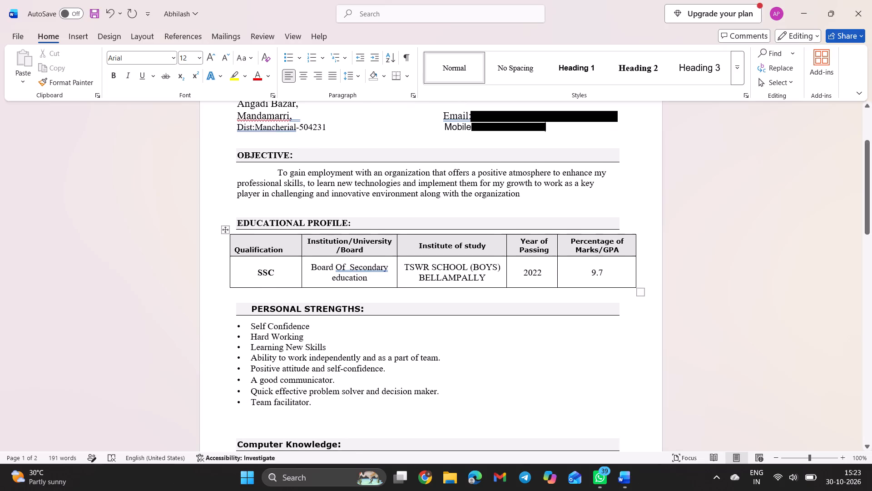
{"action": "left_click", "coordinate": [268, 278]}
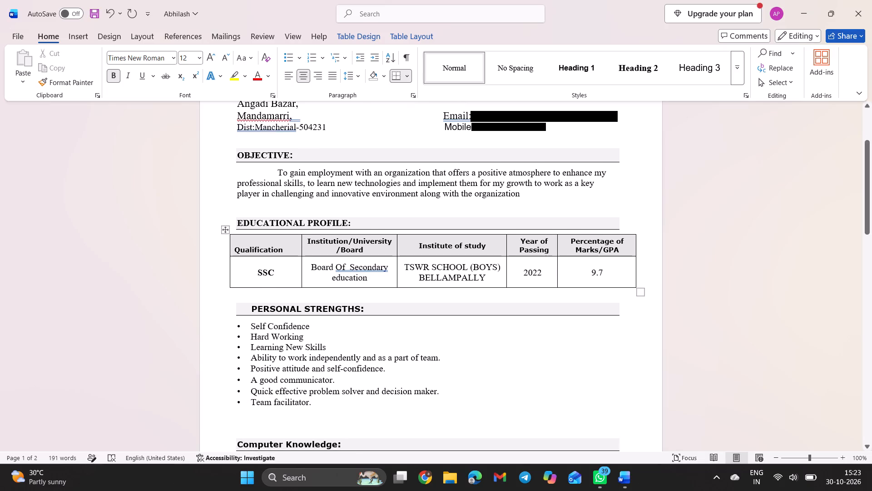
{"action": "left_click", "coordinate": [302, 280]}
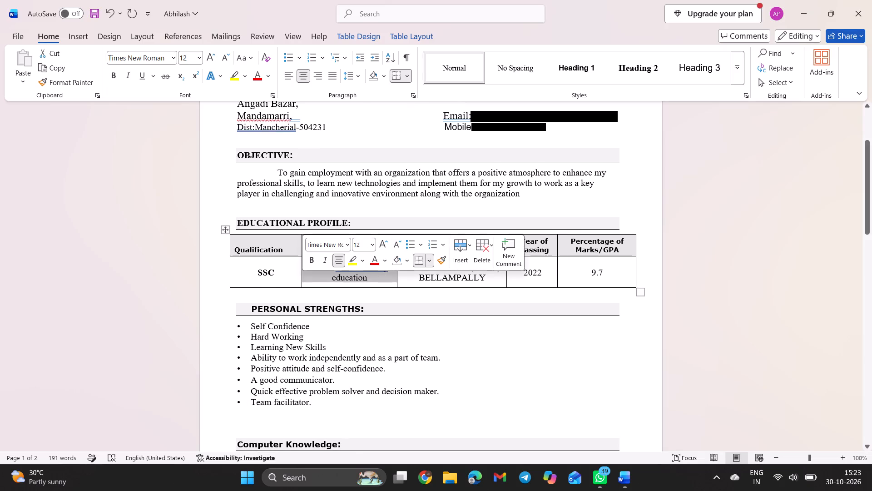
{"action": "left_click", "coordinate": [470, 251]}
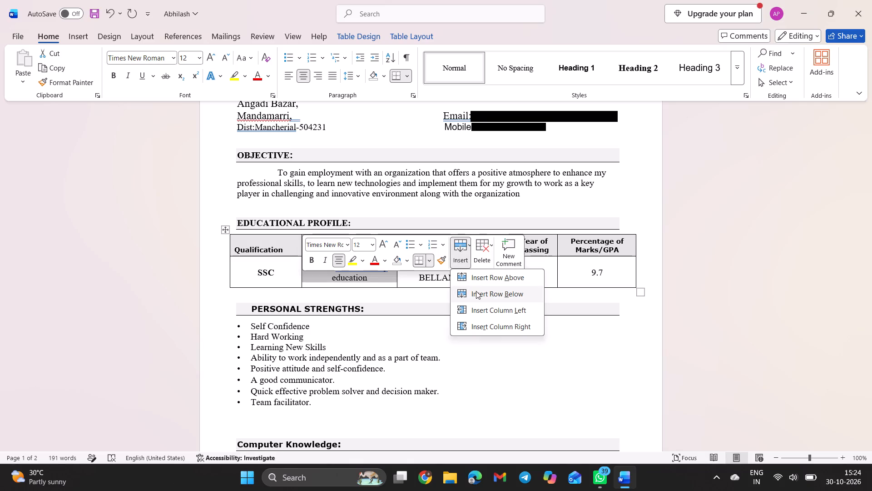
{"action": "left_click", "coordinate": [476, 292]}
Start an entry in the Qualification cell of the blank row below SSC.
{"action": "left_click", "coordinate": [272, 303]}
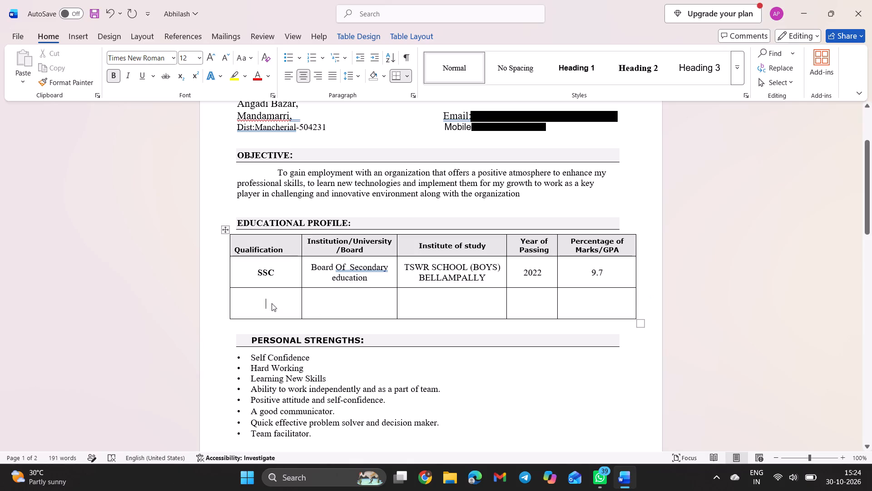
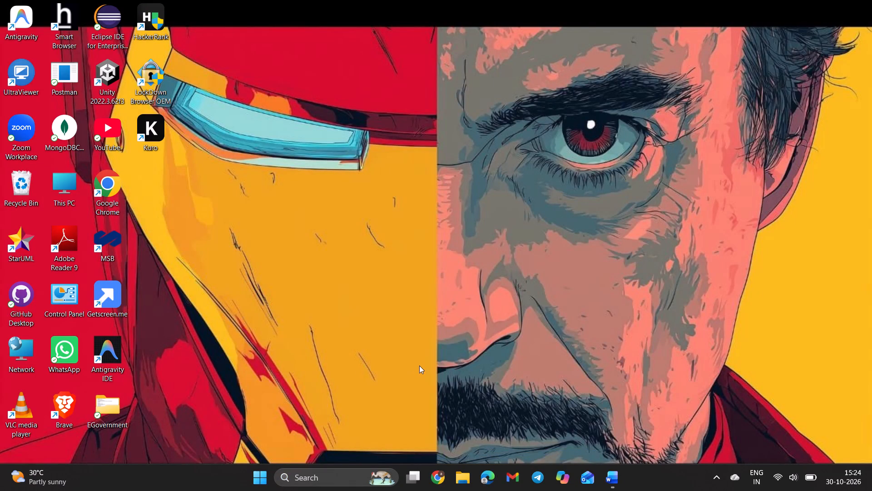
Open the recent KRISHNA RESUME document from File Explorer and enable editing in it.
{"action": "left_click", "coordinate": [465, 481]}
{"action": "left_click_drag", "start_coordinate": [465, 481], "coordinate": [234, 117]}
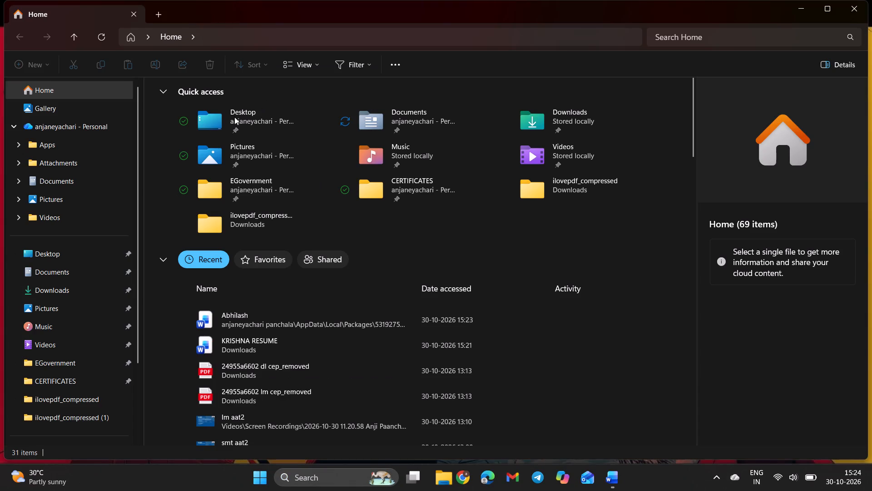
{"action": "left_click_drag", "start_coordinate": [234, 117], "coordinate": [244, 343]}
{"action": "double_click", "coordinate": [244, 343]}
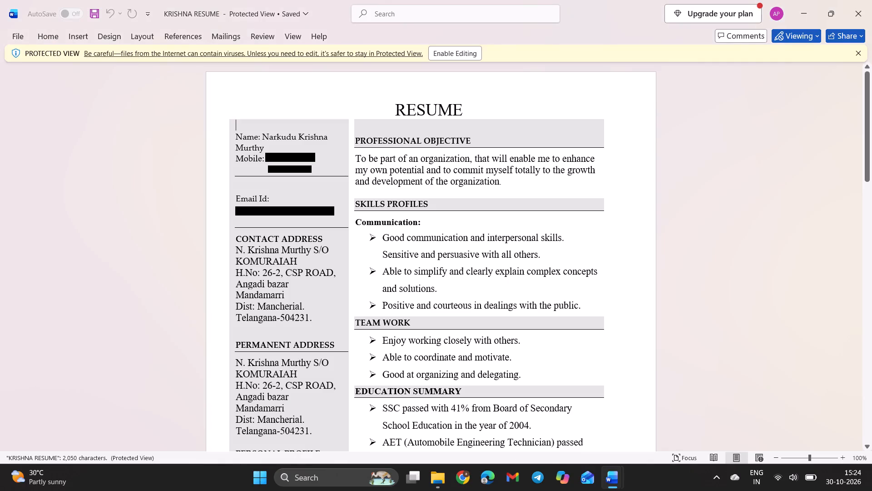
{"action": "left_click", "coordinate": [445, 50]}
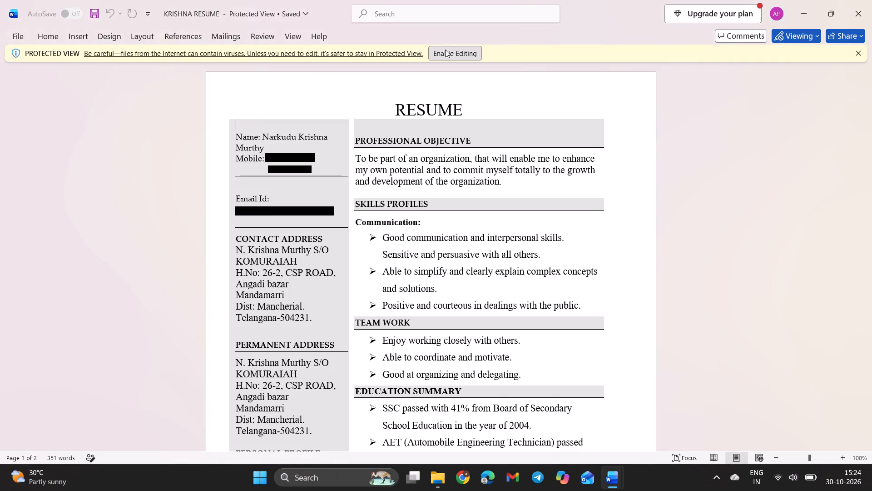
Examine the reference resume's education summary, technical skills, experience, block co-ordinator and declaration sections.
{"action": "scroll", "coordinate": [565, 229], "scroll_direction": "down", "scroll_amount": 3, "text": "ctrl"}
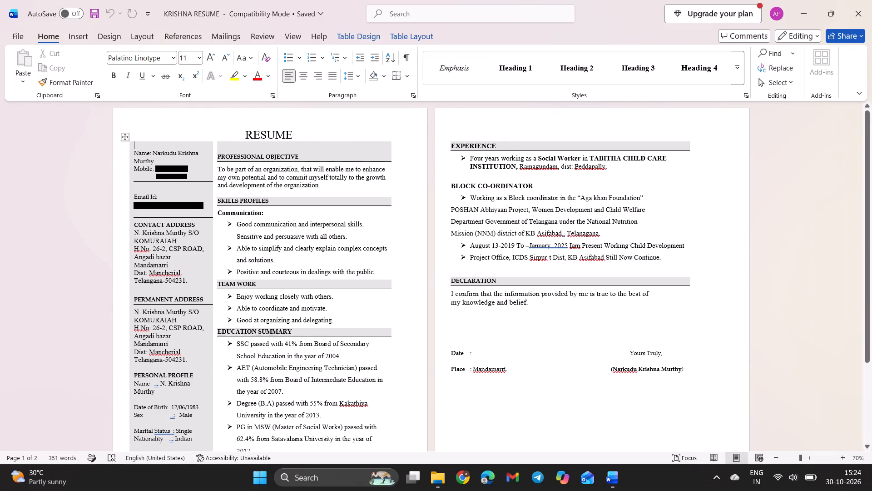
{"action": "scroll", "coordinate": [339, 220], "scroll_direction": "up", "scroll_amount": 4, "text": "ctrl"}
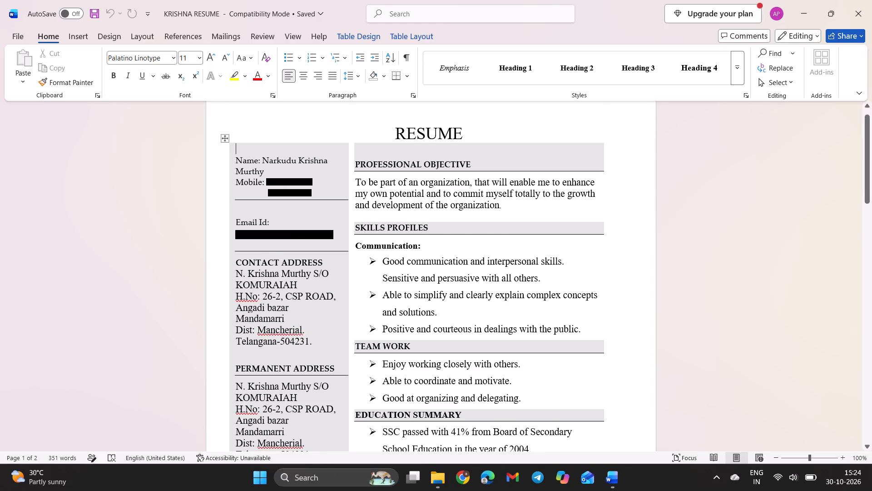
{"action": "scroll", "coordinate": [540, 261], "scroll_direction": "down", "scroll_amount": 2}
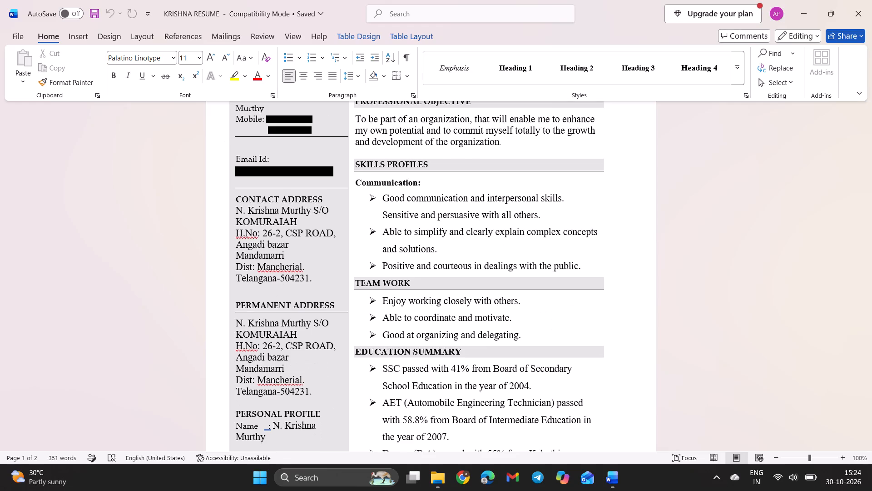
{"action": "scroll", "coordinate": [540, 261], "scroll_direction": "down", "scroll_amount": 1}
{"action": "scroll", "coordinate": [540, 261], "scroll_direction": "up", "scroll_amount": 1}
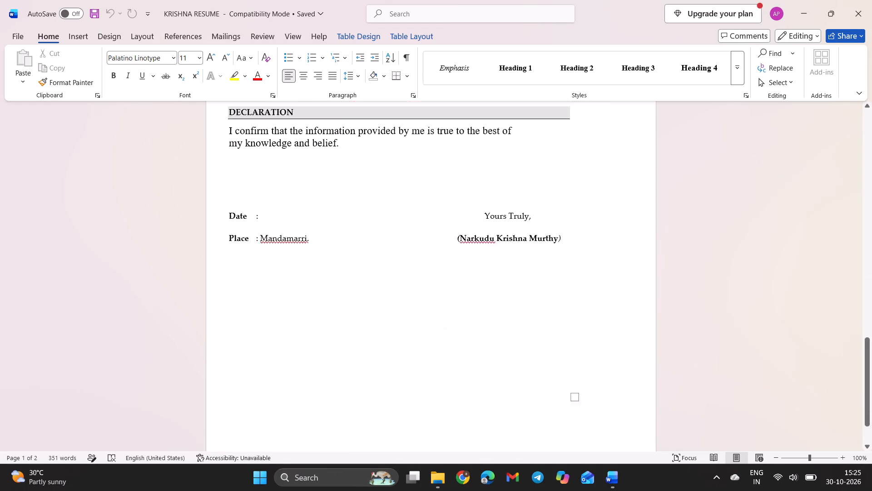
{"action": "scroll", "coordinate": [540, 261], "scroll_direction": "up", "scroll_amount": 6}
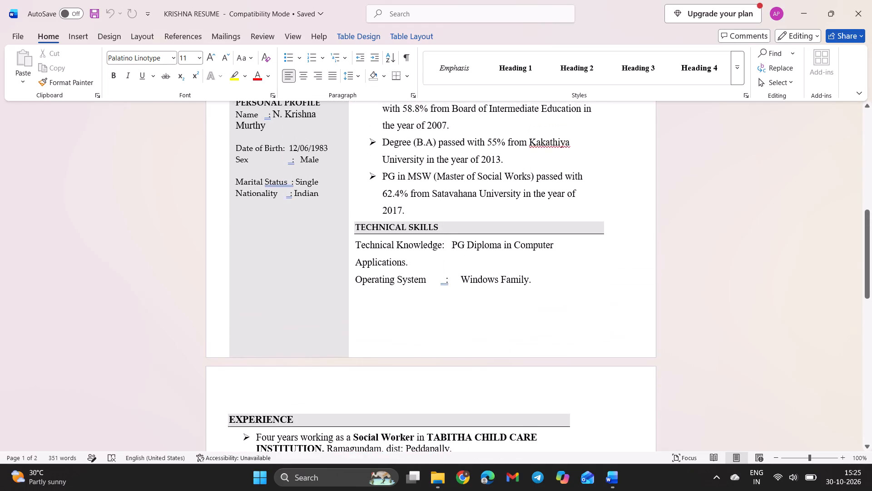
{"action": "scroll", "coordinate": [540, 261], "scroll_direction": "up", "scroll_amount": 3}
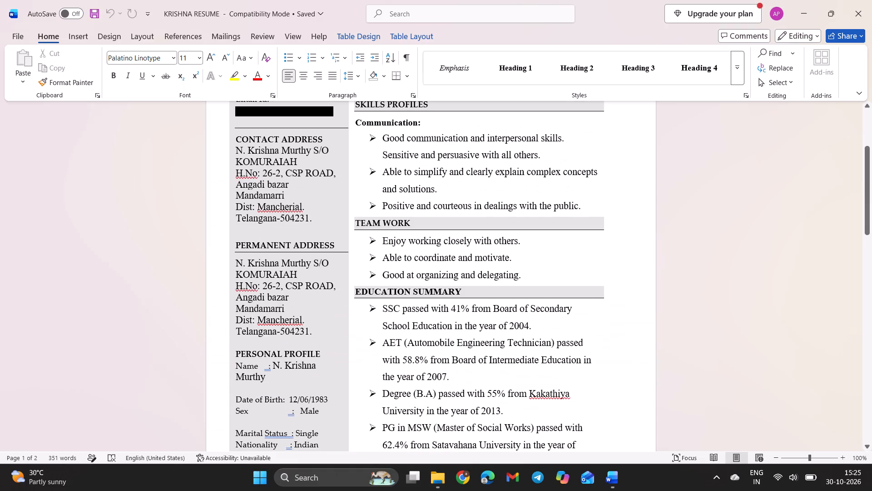
{"action": "scroll", "coordinate": [540, 261], "scroll_direction": "down", "scroll_amount": 2}
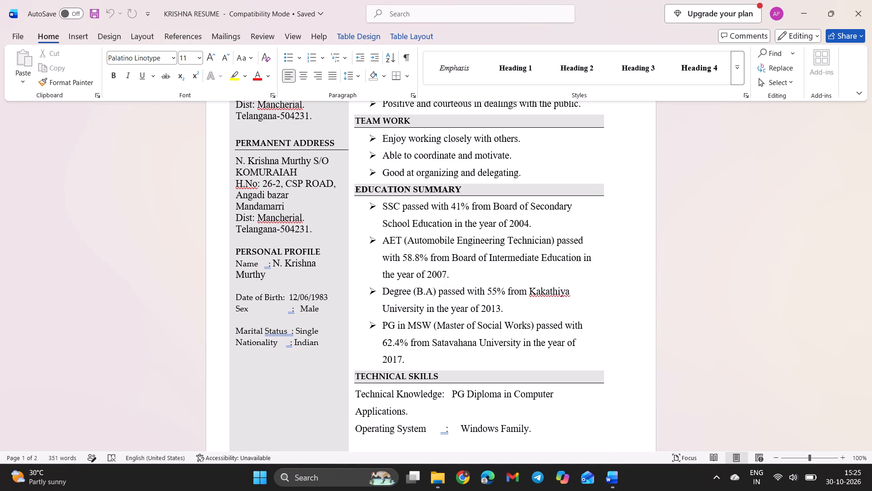
{"action": "scroll", "coordinate": [540, 261], "scroll_direction": "down", "scroll_amount": 4}
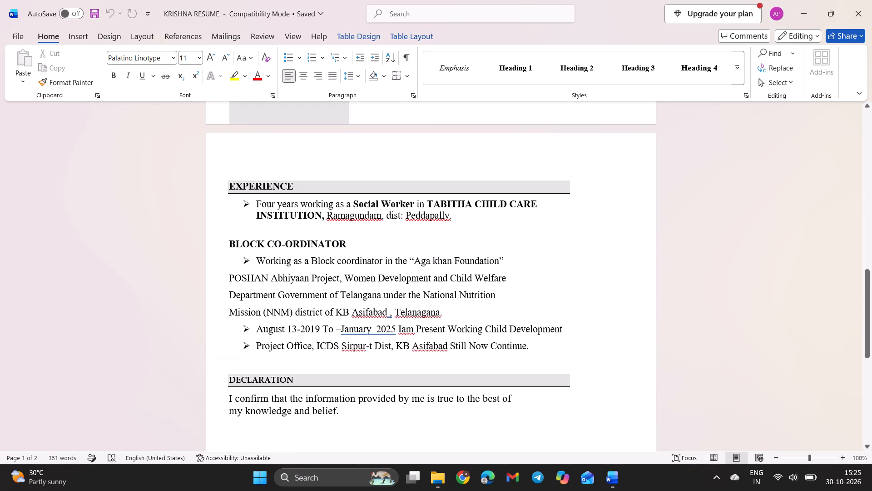
{"action": "scroll", "coordinate": [540, 261], "scroll_direction": "up", "scroll_amount": 6}
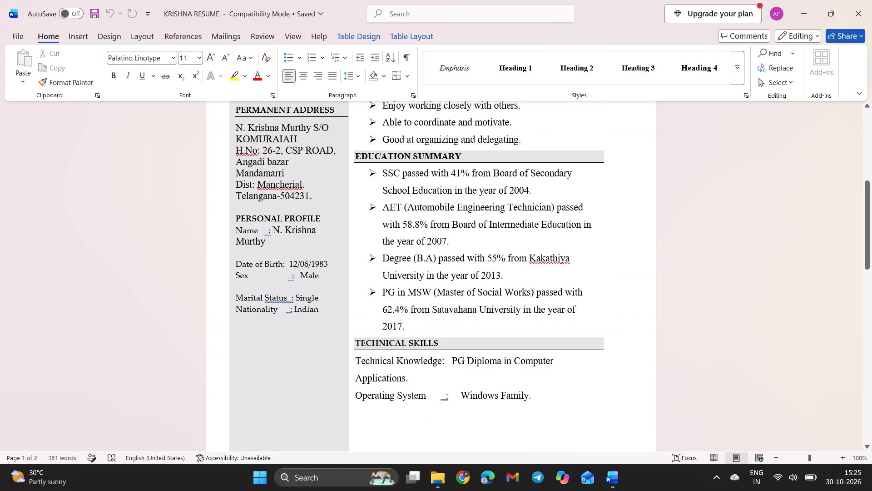
{"action": "scroll", "coordinate": [540, 261], "scroll_direction": "up", "scroll_amount": 1}
{"action": "scroll", "coordinate": [540, 261], "scroll_direction": "down", "scroll_amount": 2}
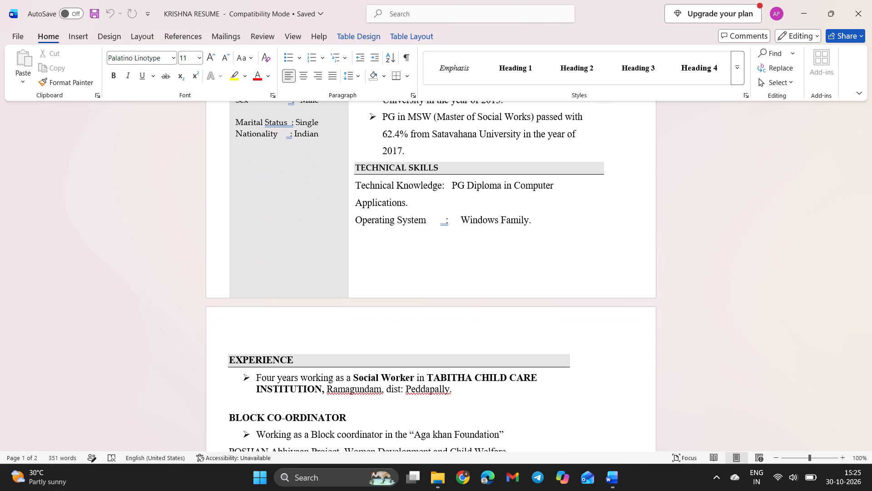
{"action": "scroll", "coordinate": [540, 261], "scroll_direction": "down", "scroll_amount": 1}
{"action": "scroll", "coordinate": [540, 261], "scroll_direction": "up", "scroll_amount": 1}
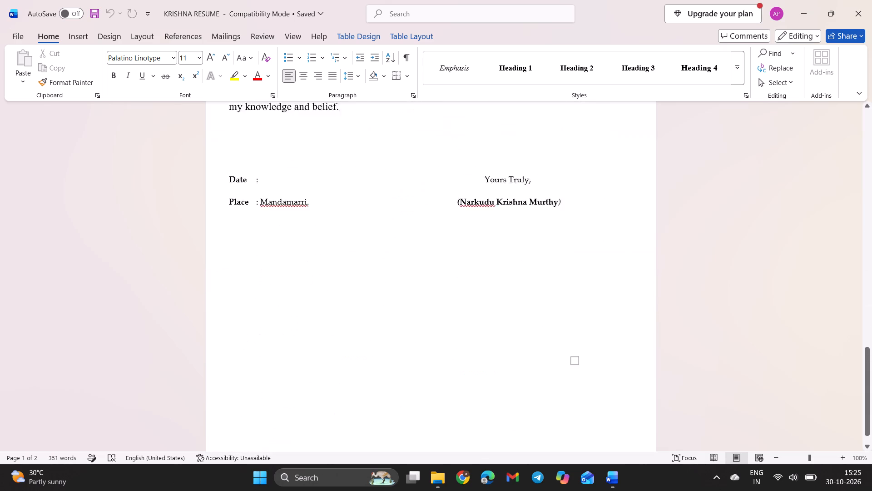
{"action": "scroll", "coordinate": [540, 261], "scroll_direction": "up", "scroll_amount": 3}
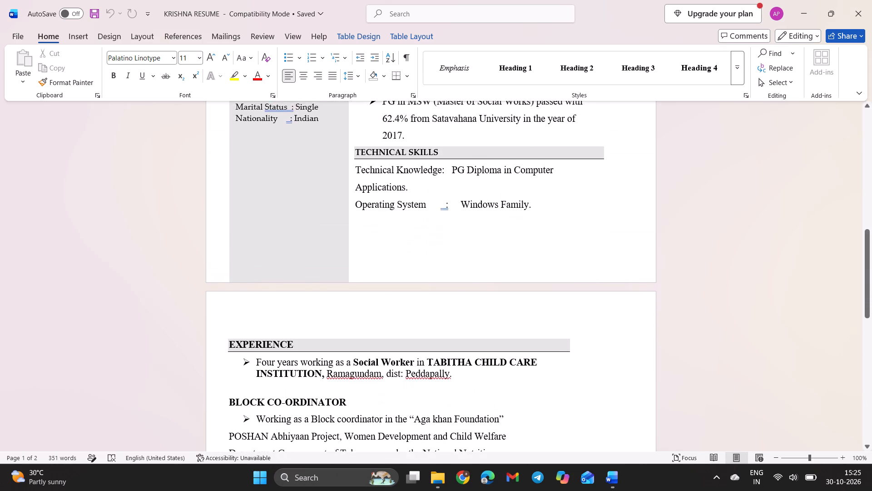
{"action": "scroll", "coordinate": [540, 261], "scroll_direction": "up", "scroll_amount": 2}
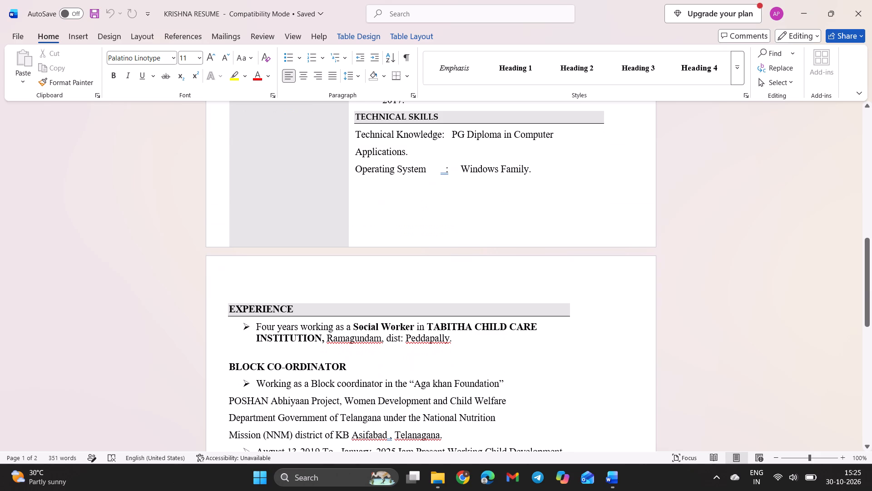
{"action": "scroll", "coordinate": [539, 260], "scroll_direction": "down", "scroll_amount": 2}
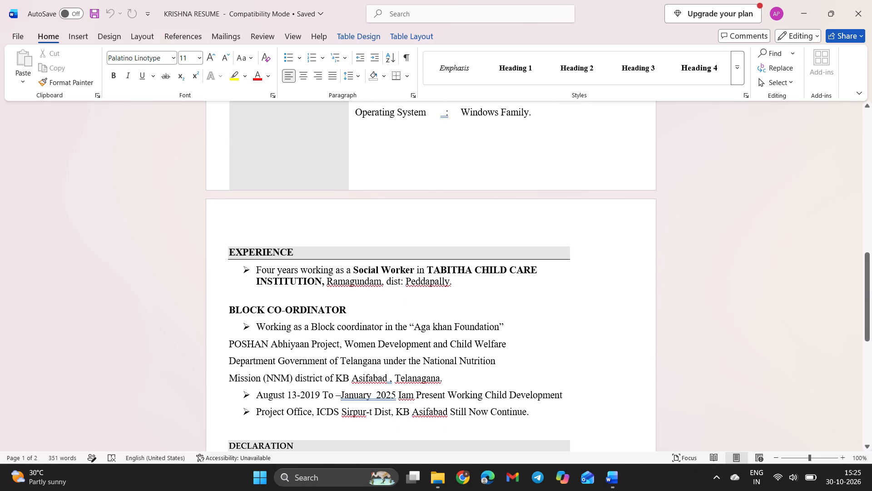
{"action": "scroll", "coordinate": [539, 260], "scroll_direction": "down", "scroll_amount": 1}
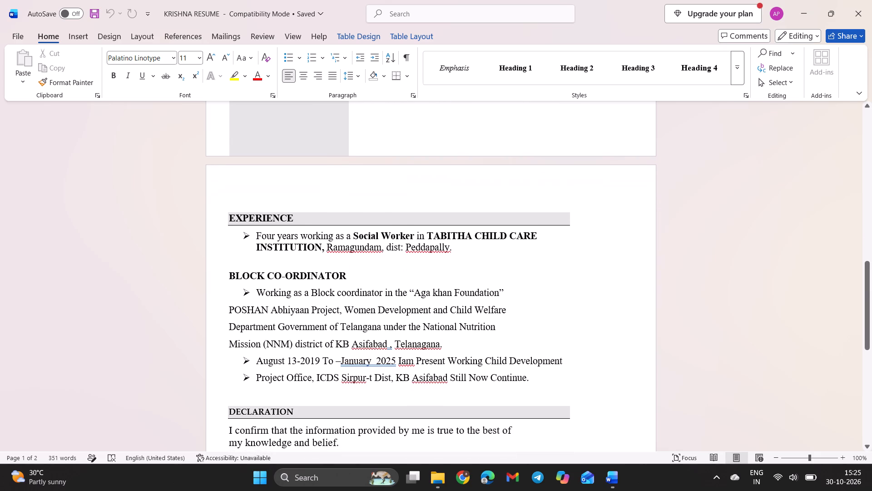
{"action": "scroll", "coordinate": [539, 260], "scroll_direction": "down", "scroll_amount": 2}
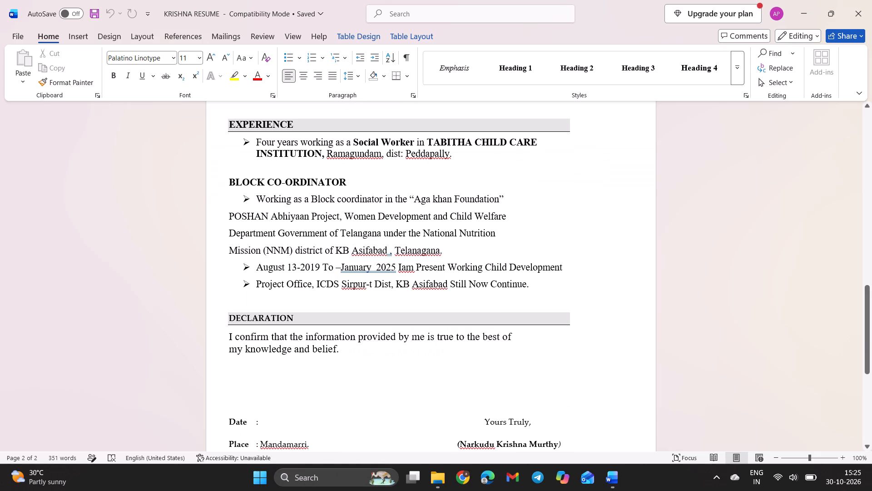
{"action": "left_click_drag", "start_coordinate": [539, 260], "coordinate": [409, 179]}
{"action": "left_click_drag", "start_coordinate": [409, 179], "coordinate": [357, 211]}
{"action": "left_click", "coordinate": [357, 211]}
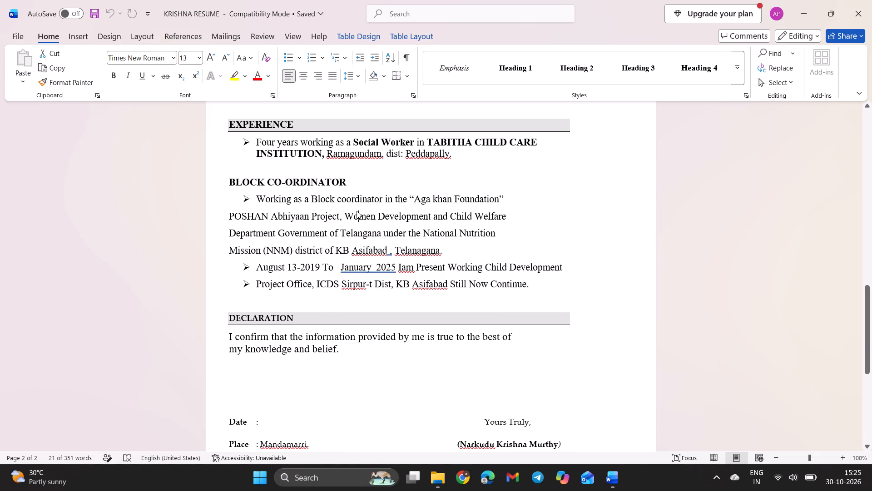
{"action": "left_click", "coordinate": [517, 222]}
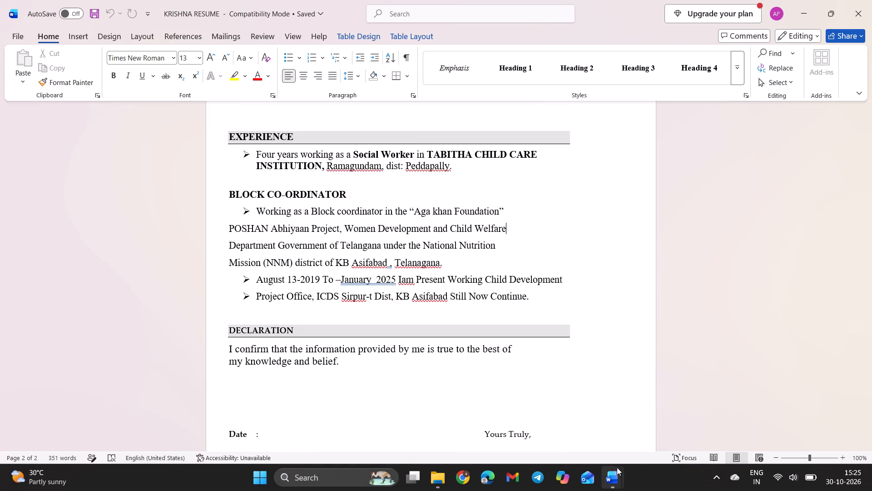
Switch back to the Abhilash resume document.
{"action": "left_click", "coordinate": [546, 429]}
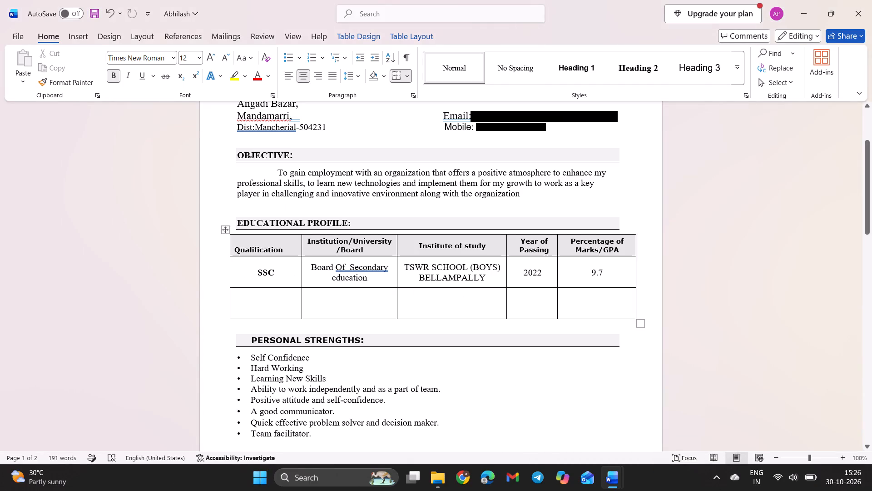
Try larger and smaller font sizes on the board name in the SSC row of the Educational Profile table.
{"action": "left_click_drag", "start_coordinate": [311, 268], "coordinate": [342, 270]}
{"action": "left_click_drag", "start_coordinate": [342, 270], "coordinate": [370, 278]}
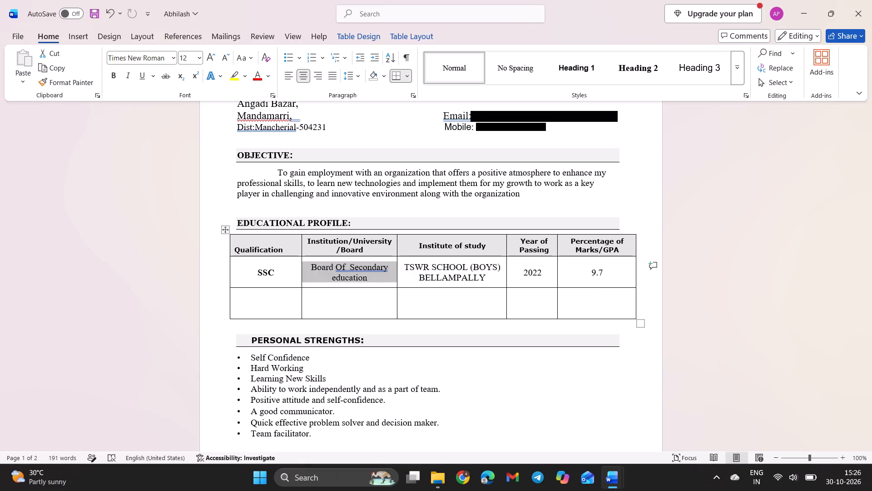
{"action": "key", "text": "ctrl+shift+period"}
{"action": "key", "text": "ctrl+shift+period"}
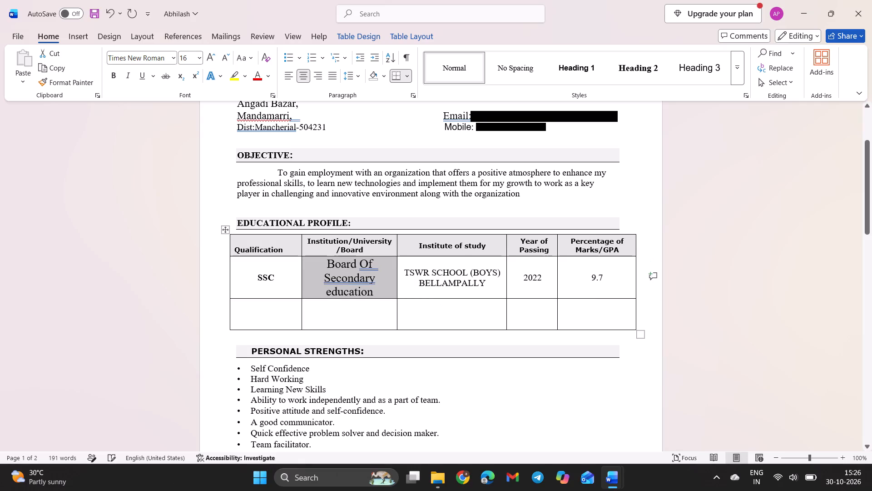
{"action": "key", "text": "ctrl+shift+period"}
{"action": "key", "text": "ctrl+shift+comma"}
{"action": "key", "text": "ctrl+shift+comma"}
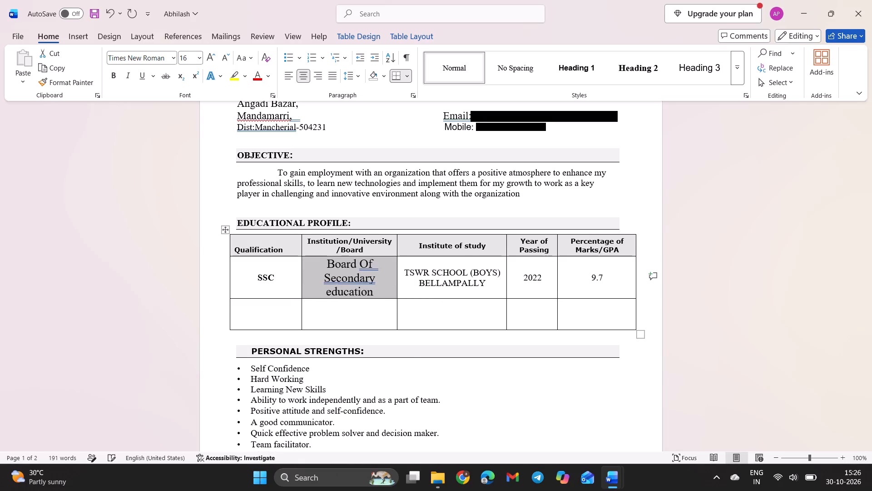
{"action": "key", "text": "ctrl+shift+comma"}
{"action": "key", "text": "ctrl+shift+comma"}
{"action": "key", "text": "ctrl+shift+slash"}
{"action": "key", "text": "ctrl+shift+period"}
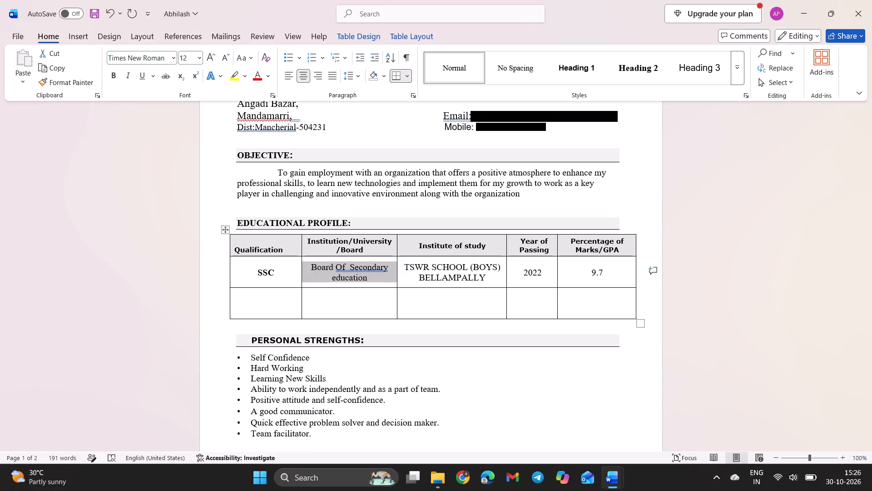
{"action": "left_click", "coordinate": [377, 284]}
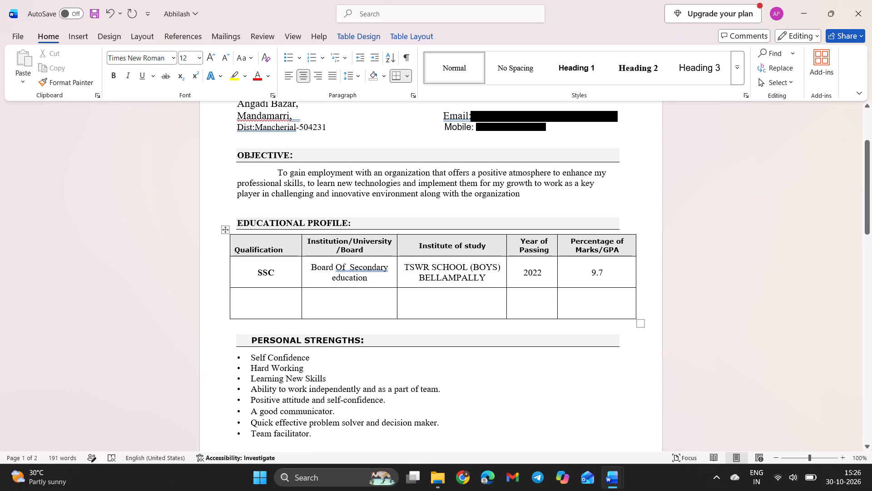
Capitalize the first letter of "education" in the SSC row's Institution/University/Board cell.
{"action": "left_click", "coordinate": [335, 279]}
{"action": "key", "text": "BackSpace"}
{"action": "key", "text": "e"}
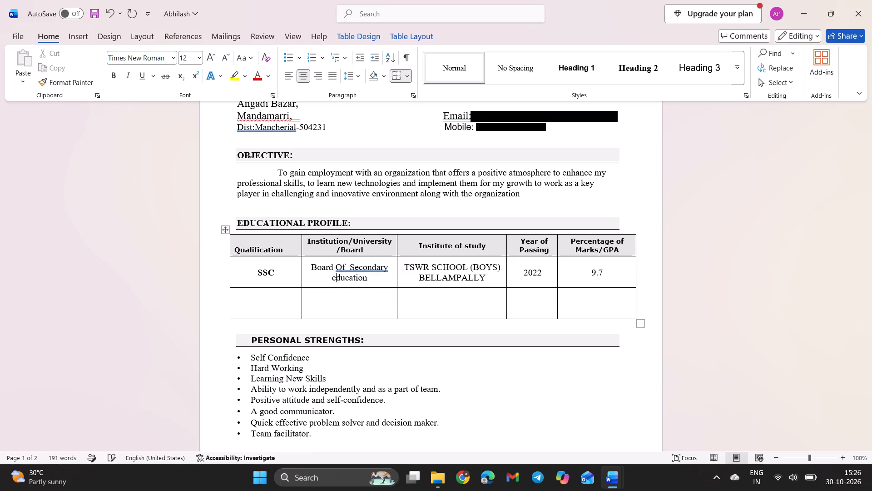
{"action": "key", "text": "BackSpace"}
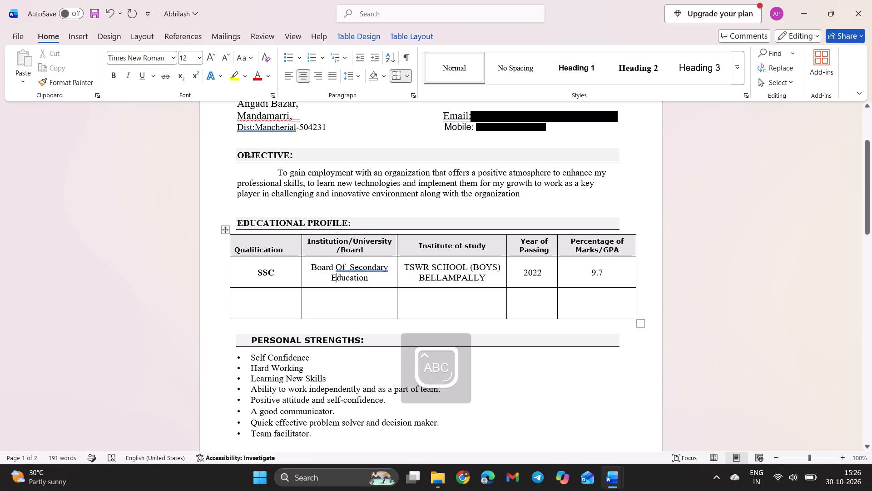
{"action": "left_click", "coordinate": [529, 273]}
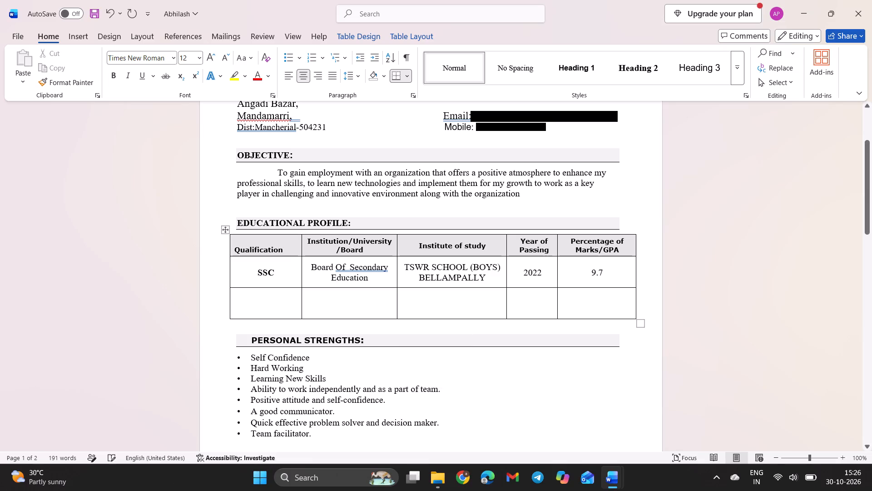
Enter ITI as the qualification in the blank row below SSC.
{"action": "left_click", "coordinate": [280, 309]}
{"action": "type", "text": "IT"}
{"action": "key", "text": "i"}
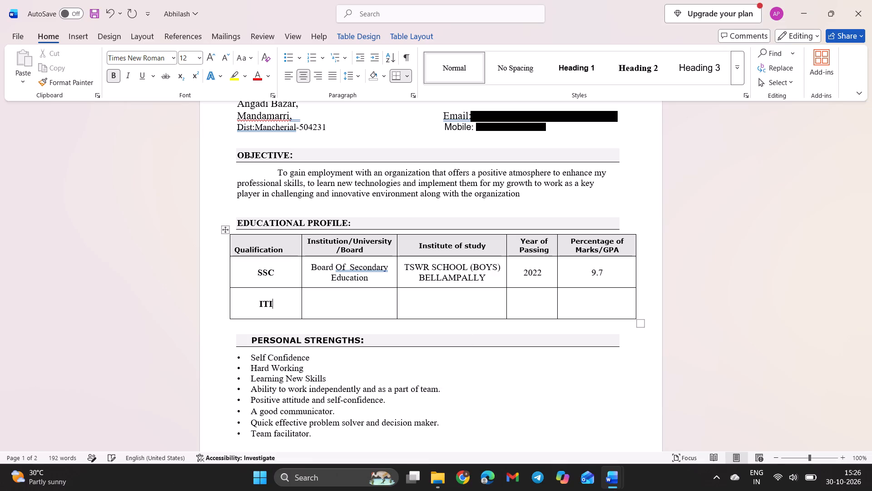
Enter NCVT in the Institution/University/Board cell of the ITI row in the Educational Profile table.
{"action": "left_click", "coordinate": [339, 300]}
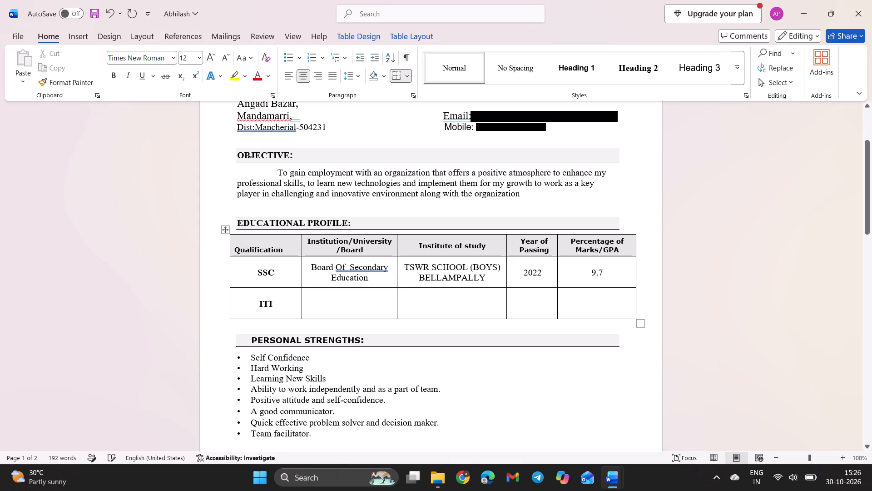
{"action": "key", "text": "n"}
{"action": "type", "text": "CVT"}
Enter GOVT ITI MANDAMARRI as the institute of study in the ITI row.
{"action": "left_click", "coordinate": [445, 306]}
{"action": "type", "text": "GOVT"}
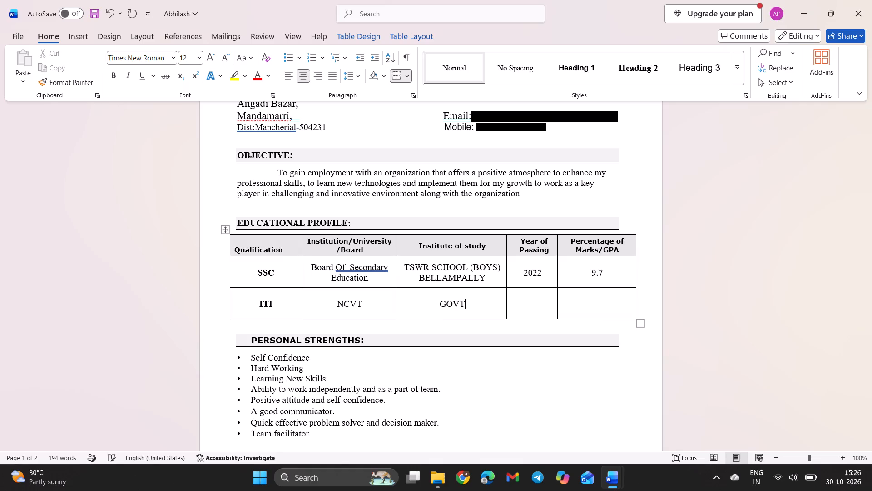
{"action": "key", "text": "space"}
{"action": "type", "text": "ITI"}
{"action": "key", "text": "space"}
{"action": "type", "text": "MANDAMARRI"}
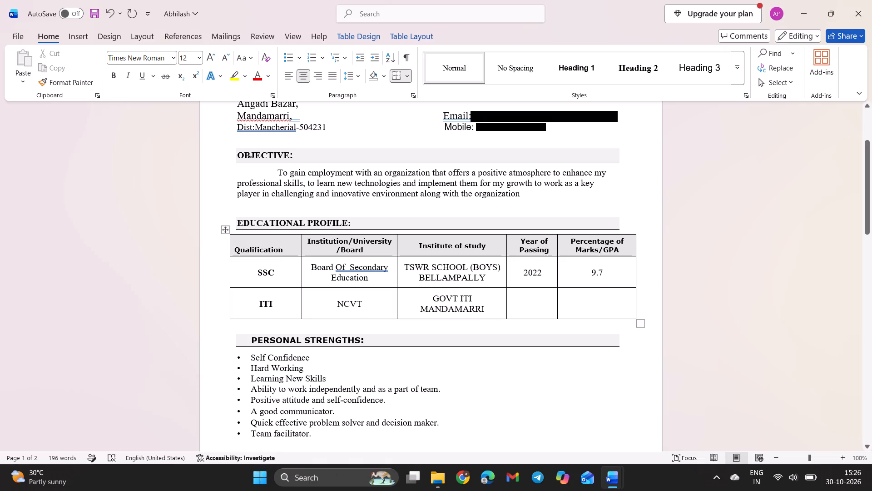
Enter 2024 as the year of passing in the ITI row, followed by a line break.
{"action": "left_click", "coordinate": [515, 299]}
{"action": "type", "text": "2024"}
{"action": "key", "text": "Return"}
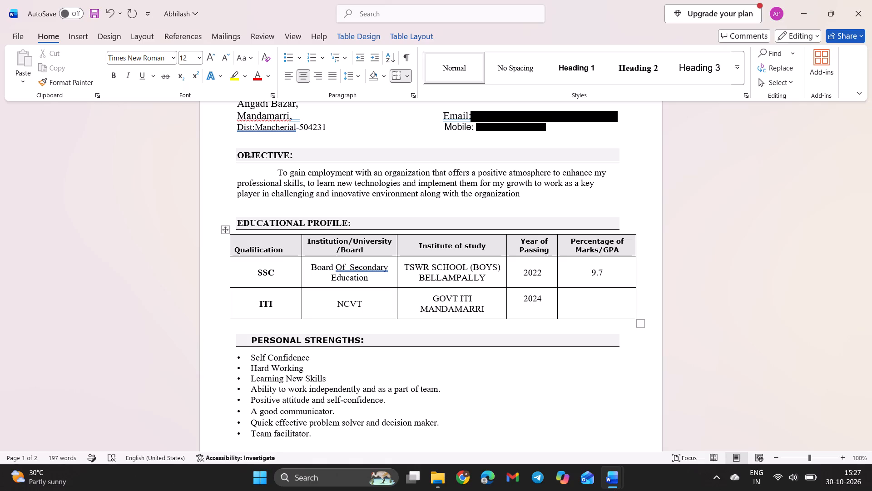
Place the cursor in the blank Percentage of Marks/GPA cell of the ITI row.
{"action": "left_click", "coordinate": [596, 302]}
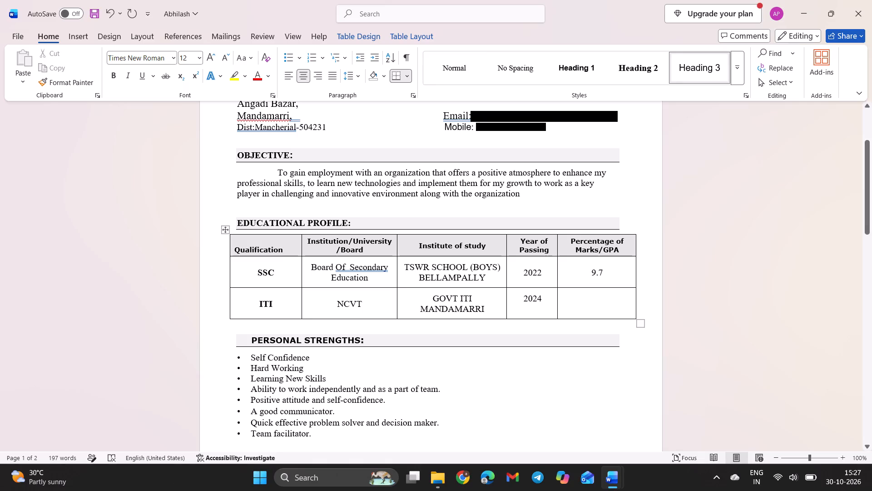
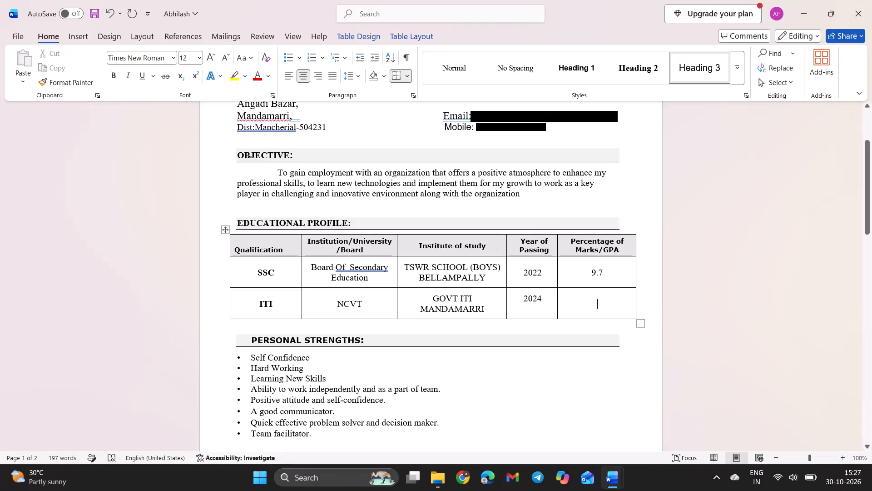
Clear the existing board name from the Institution/University/Board cell of the SSC row.
{"action": "left_click", "coordinate": [373, 277]}
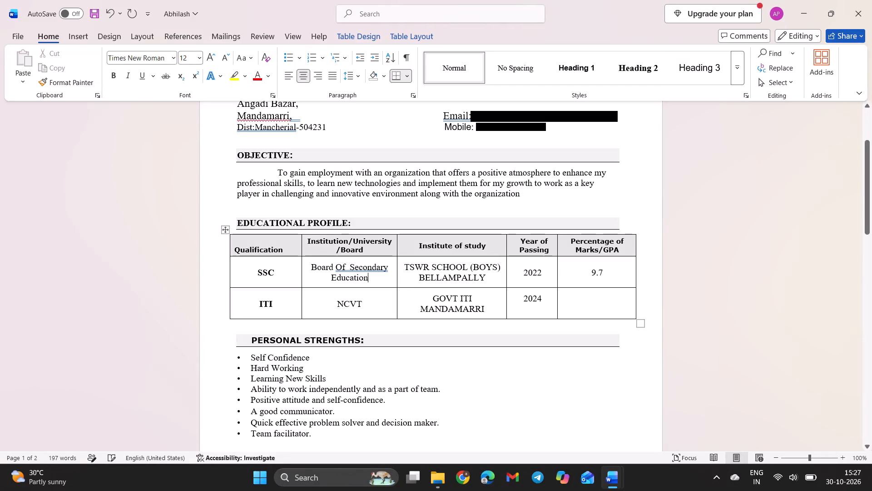
{"action": "key", "text": "BackSpace"}
{"action": "key", "text": "BackSpace"}
{"action": "key", "text": "BackSpace"}
{"action": "key", "text": "BackSpace"}
{"action": "key", "text": "BackSpace"}
{"action": "key", "text": "BackSpace"}
{"action": "key", "text": "BackSpace"}
{"action": "key", "text": "BackSpace"}
{"action": "key", "text": "BackSpace"}
{"action": "key", "text": "BackSpace"}
{"action": "key", "text": "BackSpace"}
{"action": "key", "text": "BackSpace"}
{"action": "key", "text": "BackSpace"}
{"action": "key", "text": "BackSpace"}
{"action": "key", "text": "BackSpace"}
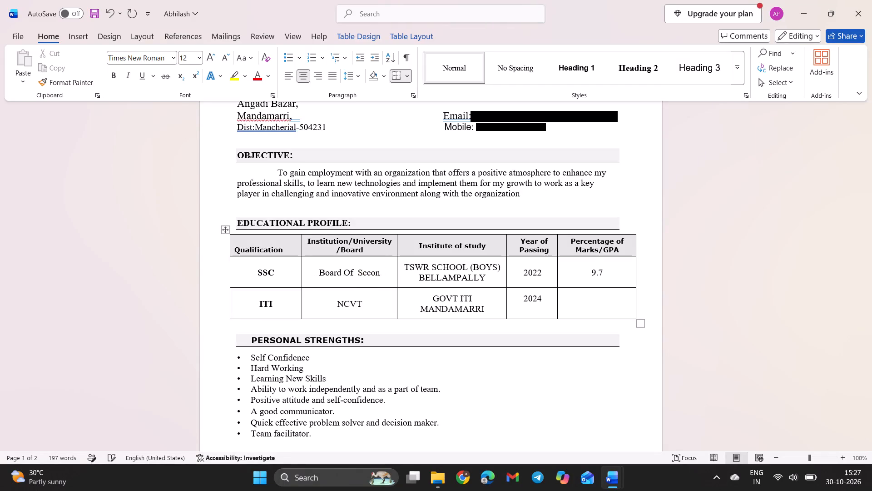
{"action": "key", "text": "BackSpace"}
{"action": "key", "text": "BackSpace"}
{"action": "key", "text": "BackSpace"}
{"action": "key", "text": "BackSpace"}
{"action": "key", "text": "BackSpace"}
{"action": "key", "text": "BackSpace"}
{"action": "key", "text": "BackSpace"}
{"action": "key", "text": "BackSpace"}
{"action": "key", "text": "BackSpace"}
{"action": "key", "text": "BackSpace"}
{"action": "key", "text": "BackSpace"}
{"action": "key", "text": "BackSpace"}
{"action": "key", "text": "BackSpace"}
{"action": "key", "text": "BackSpace"}
{"action": "key", "text": "BackSpace"}
Enter BOARD OF SECONDARY EDUCATION in capitals as the board in the SSC row, with SECONDARY spelled correctly.
{"action": "type", "text": "BOARD"}
{"action": "key", "text": "space"}
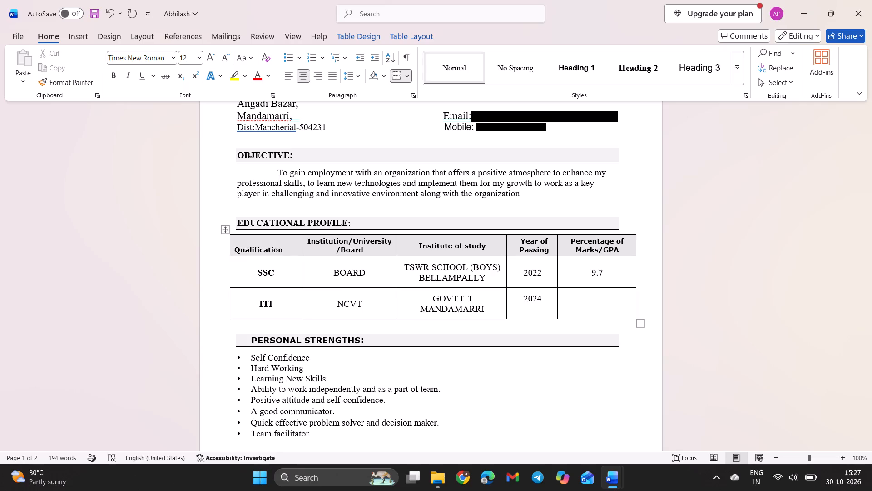
{"action": "key", "text": "o"}
{"action": "type", "text": "F SEC"}
{"action": "type", "text": "AND"}
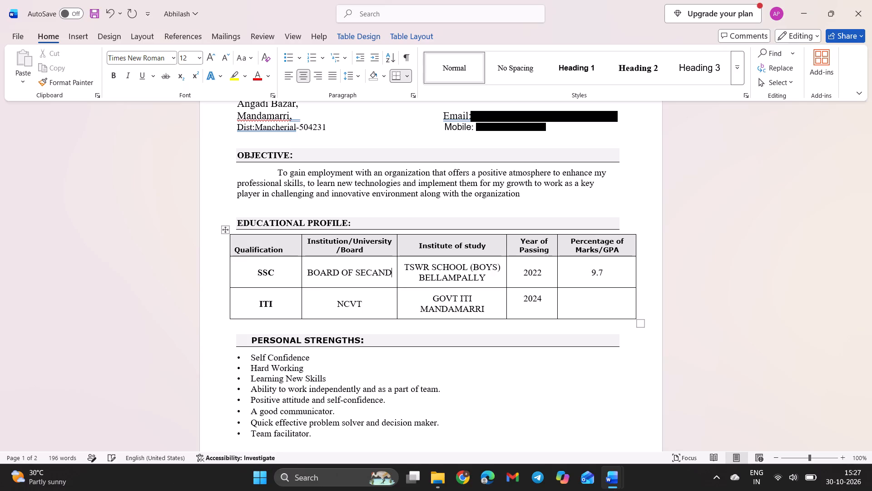
{"action": "key", "text": "y"}
{"action": "key", "text": "BackSpace"}
{"action": "key", "text": "BackSpace"}
{"action": "key", "text": "BackSpace"}
{"action": "key", "text": "BackSpace"}
{"action": "type", "text": "ONDAY"}
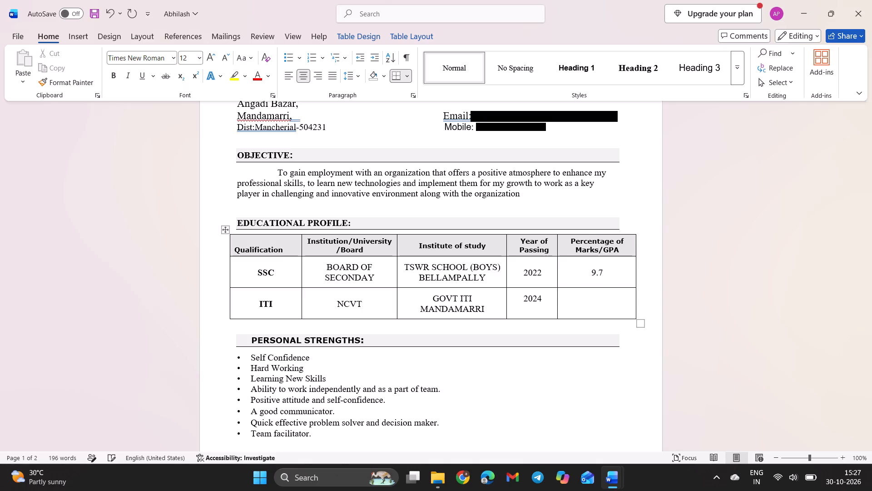
{"action": "key", "text": "space"}
{"action": "key", "text": "BackSpace"}
{"action": "key", "text": "space"}
{"action": "type", "text": "EDUCATION"}
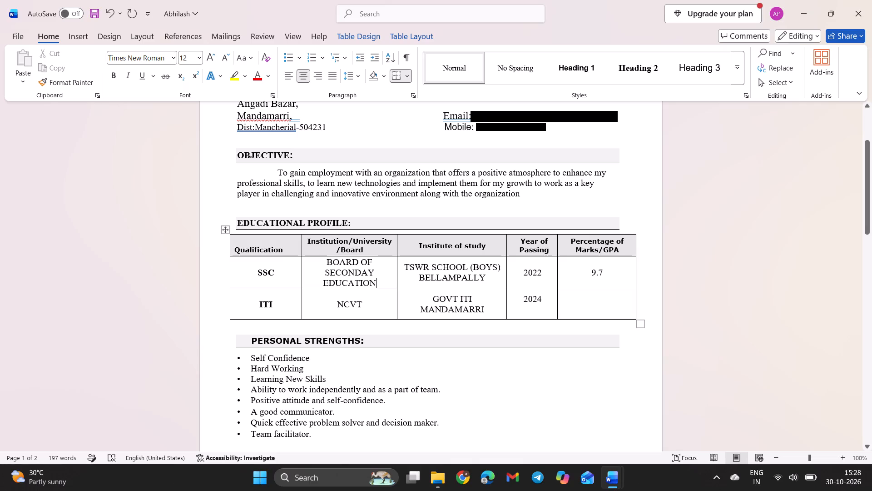
{"action": "left_click", "coordinate": [366, 273]}
{"action": "key", "text": "e"}
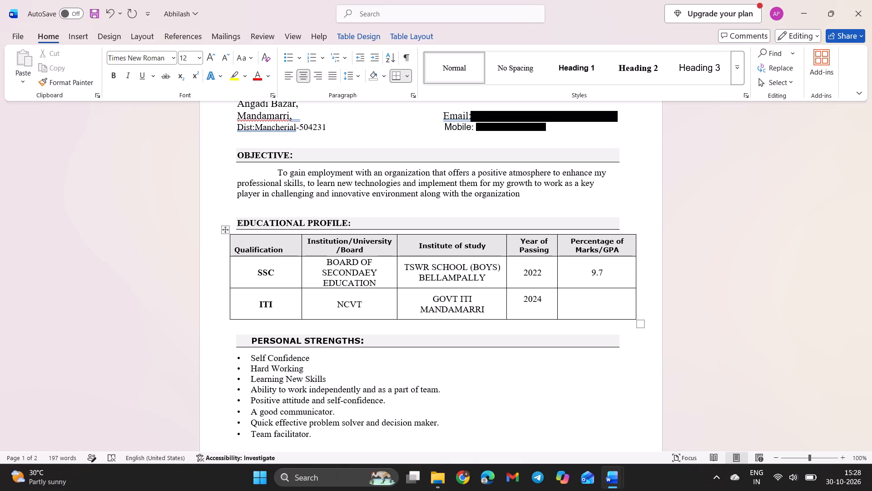
{"action": "key", "text": "BackSpace"}
{"action": "key", "text": "r"}
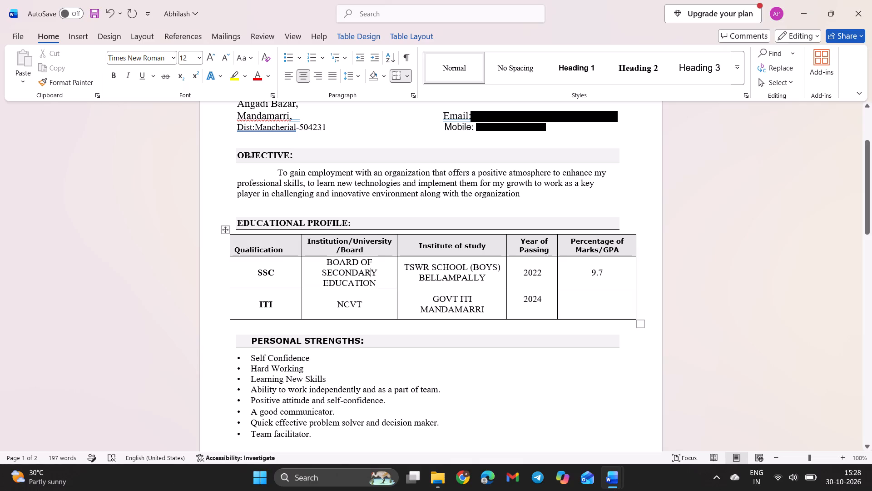
Reduce the font size of BOARD OF SECONDARY EDUCATION in the SSC row to 10.
{"action": "left_click", "coordinate": [381, 284]}
{"action": "key", "text": "ctrl+shift+comma"}
{"action": "left_click", "coordinate": [332, 260]}
{"action": "double_click", "coordinate": [326, 261]}
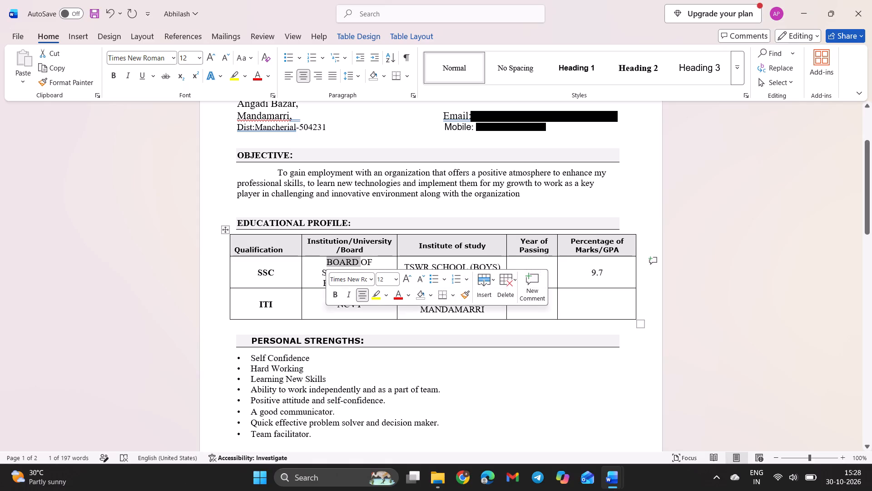
{"action": "left_click", "coordinate": [381, 261]}
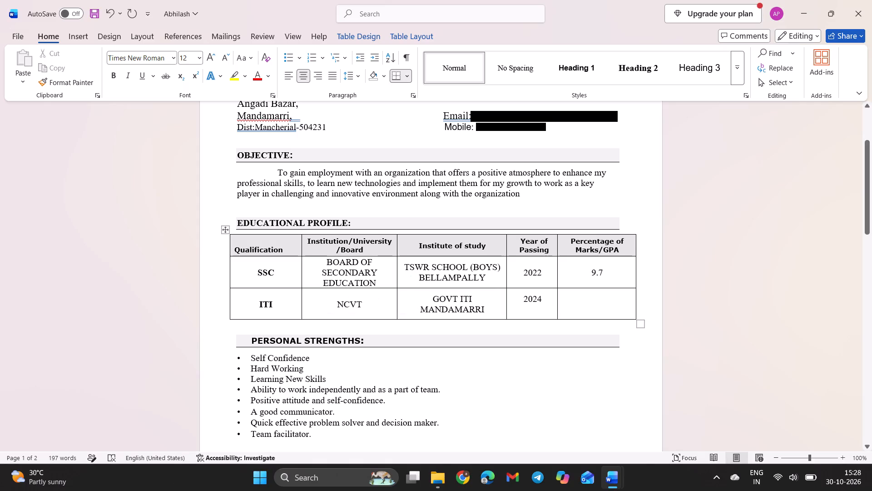
{"action": "left_click_drag", "start_coordinate": [375, 281], "coordinate": [330, 262]}
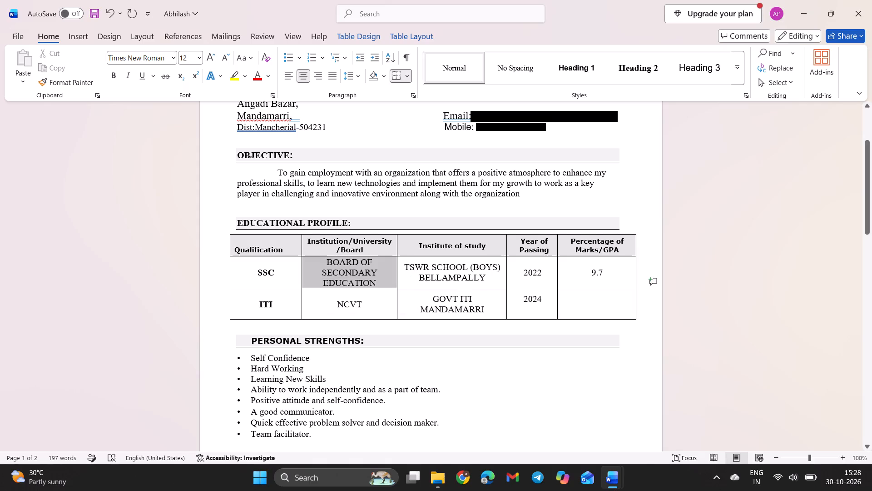
{"action": "left_click_drag", "start_coordinate": [330, 262], "coordinate": [330, 262]}
{"action": "key", "text": "ctrl+shift+comma"}
{"action": "key", "text": "ctrl+shift+comma"}
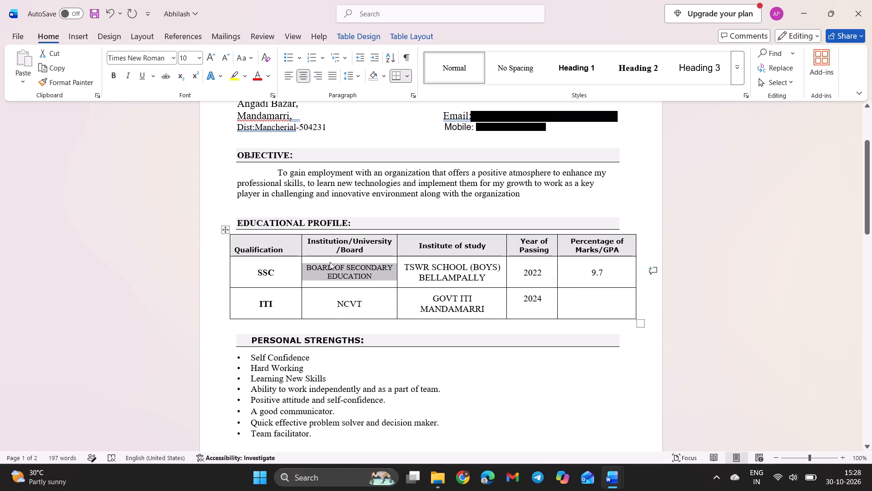
{"action": "left_click", "coordinate": [378, 302]}
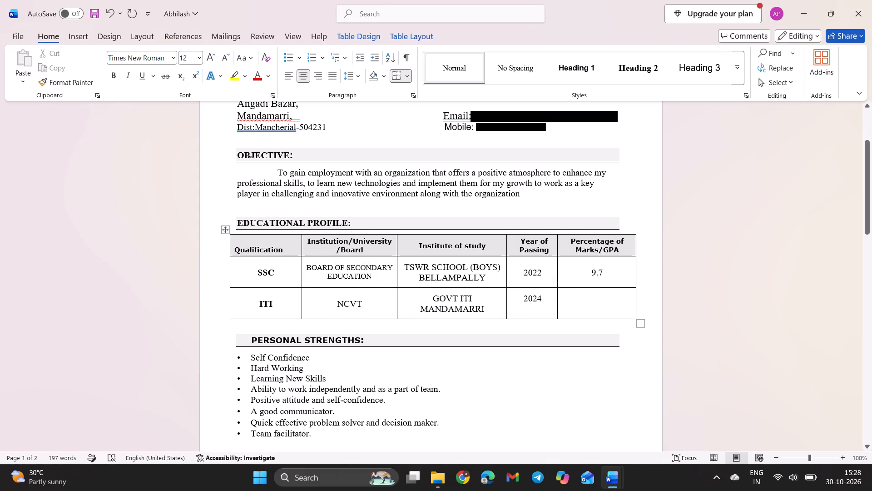
{"action": "left_click", "coordinate": [377, 275]}
Place the cursor in the blank Percentage of Marks/GPA cell of the ITI row.
{"action": "left_click", "coordinate": [562, 304]}
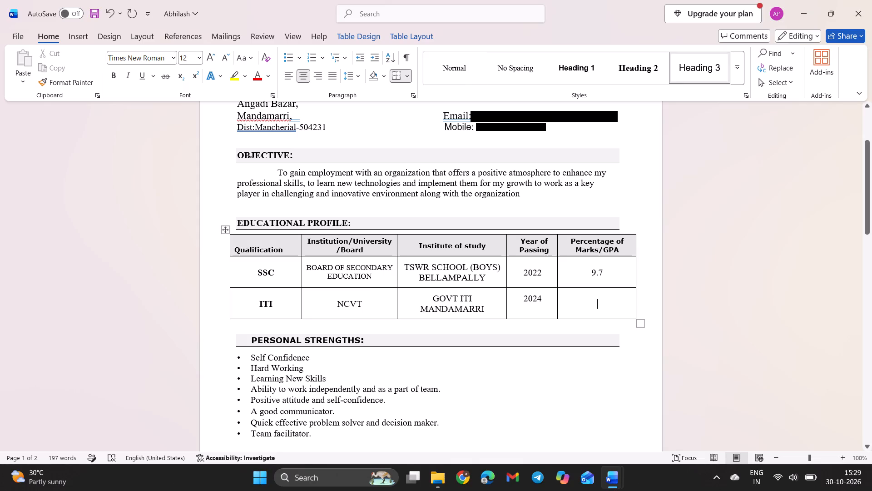
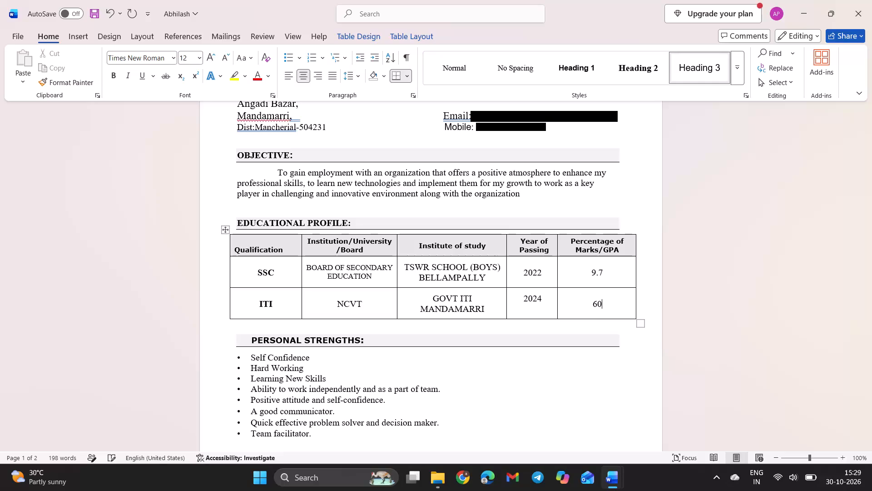
Replace the Percentage of Marks/GPA entry in the ITI row with 86 %, keeping a space before the percent sign.
{"action": "key", "text": "BackSpace"}
{"action": "key", "text": "BackSpace"}
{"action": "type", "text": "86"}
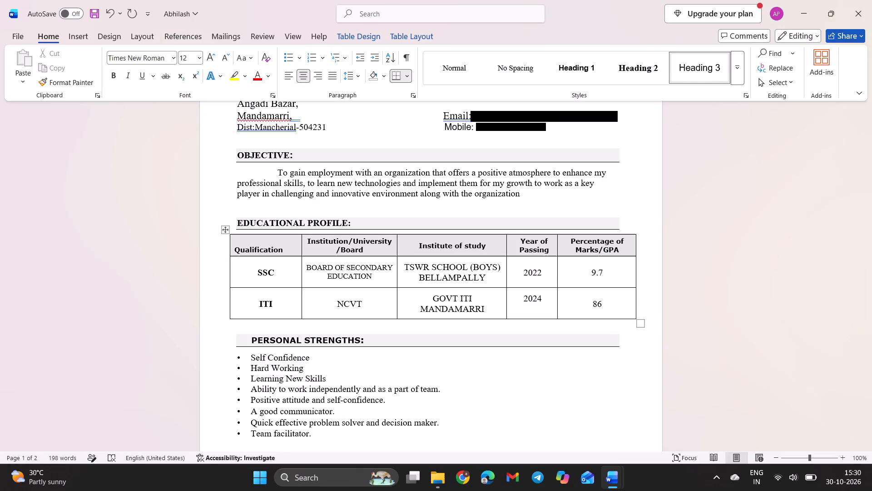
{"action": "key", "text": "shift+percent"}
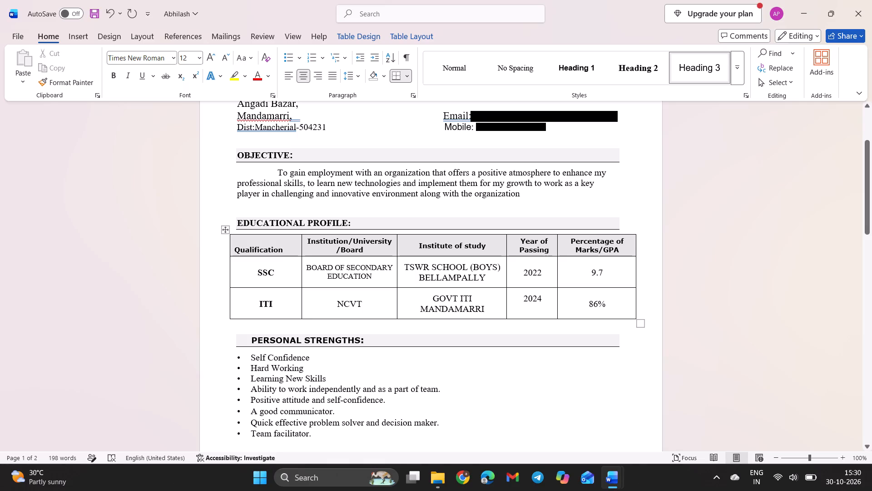
{"action": "left_click", "coordinate": [597, 305]}
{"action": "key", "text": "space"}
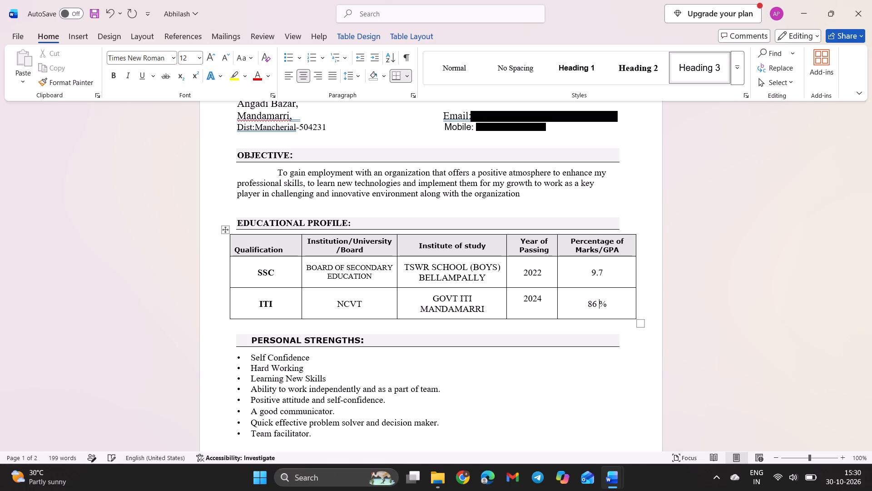
{"action": "left_click", "coordinate": [612, 302]}
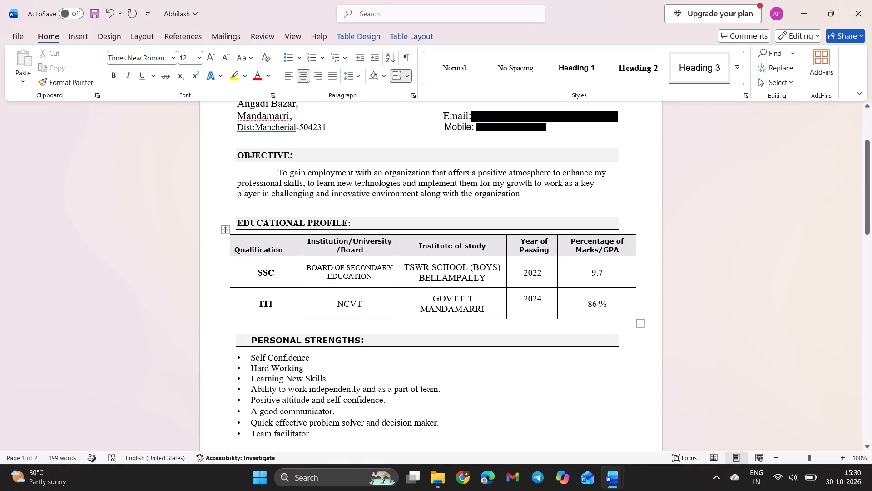
{"action": "left_click", "coordinate": [604, 395]}
Switch to the KRISHNA RESUME document and replace the name after Name: with the Abhilash resume holder's full name in capitals.
{"action": "scroll", "coordinate": [438, 404], "scroll_direction": "down", "scroll_amount": 2}
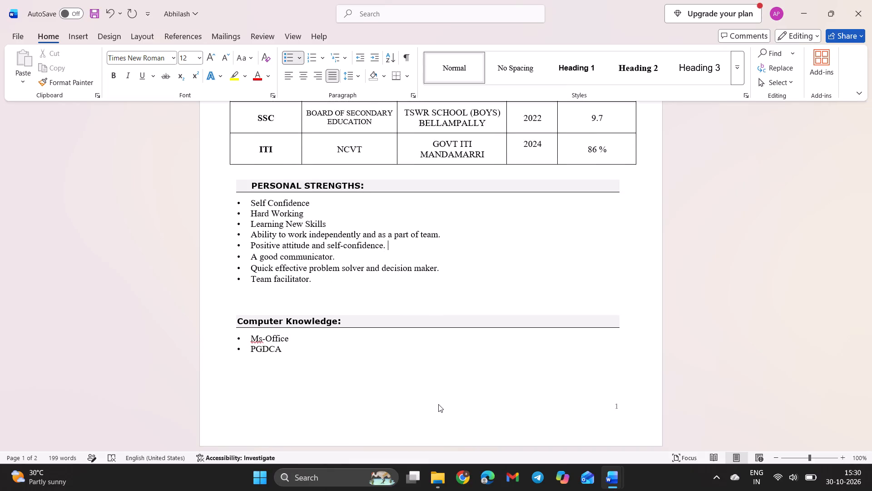
{"action": "scroll", "coordinate": [405, 367], "scroll_direction": "down", "scroll_amount": 3}
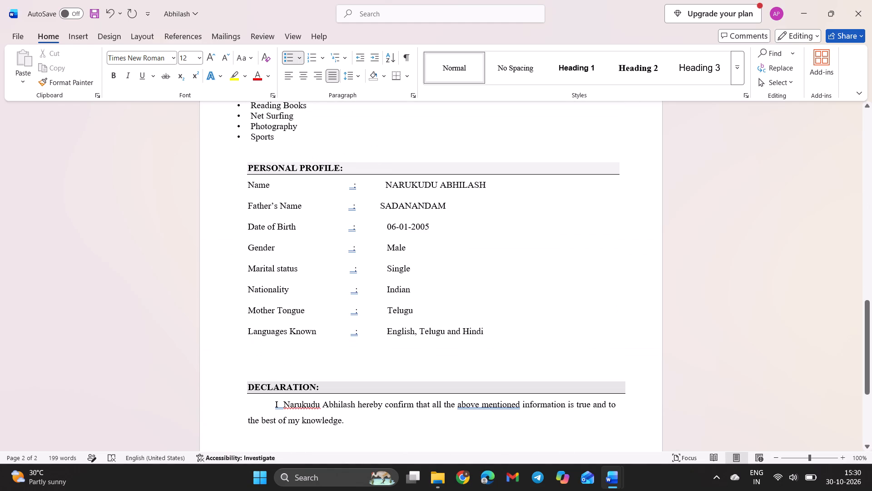
{"action": "scroll", "coordinate": [405, 367], "scroll_direction": "down", "scroll_amount": 1}
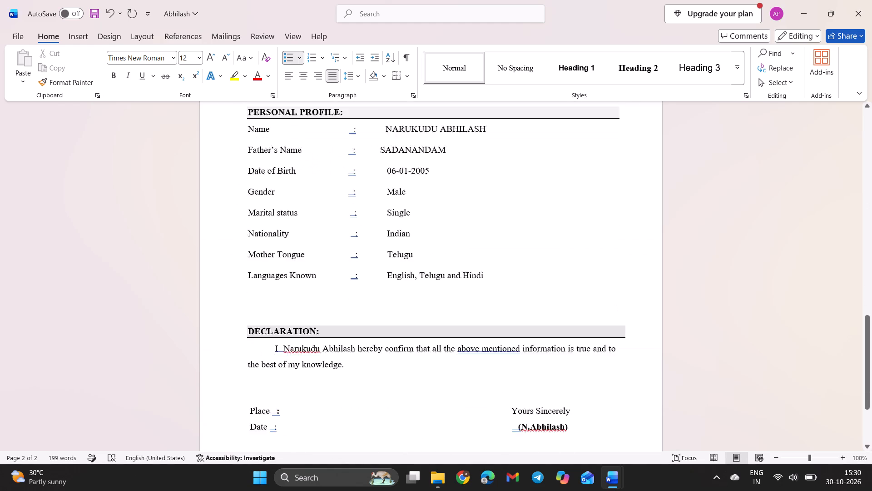
{"action": "scroll", "coordinate": [405, 367], "scroll_direction": "down", "scroll_amount": 1}
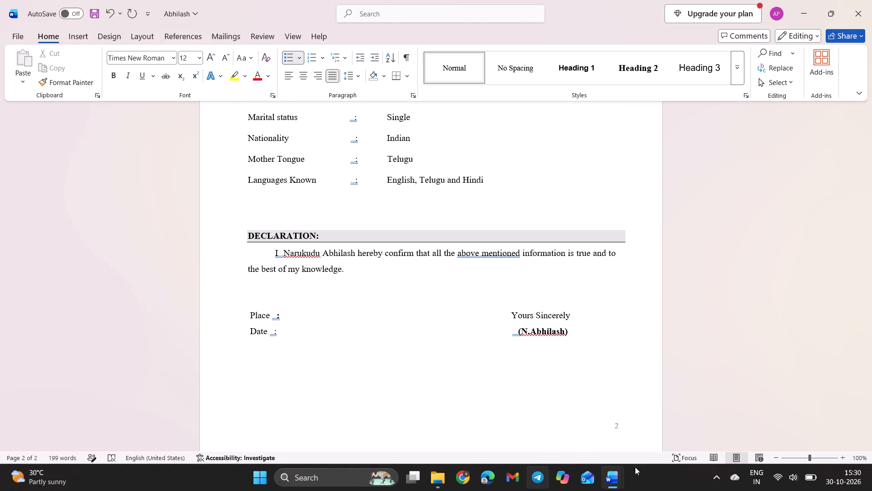
{"action": "left_click", "coordinate": [657, 402]}
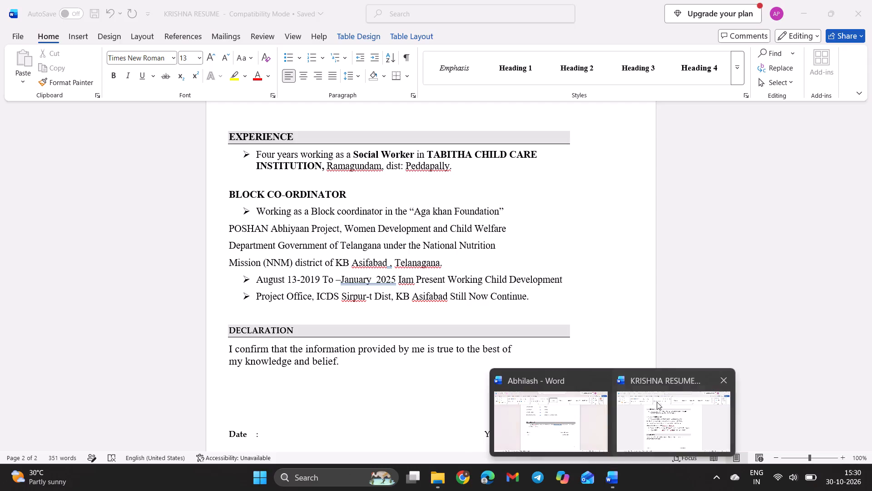
{"action": "scroll", "coordinate": [525, 325], "scroll_direction": "up", "scroll_amount": 8}
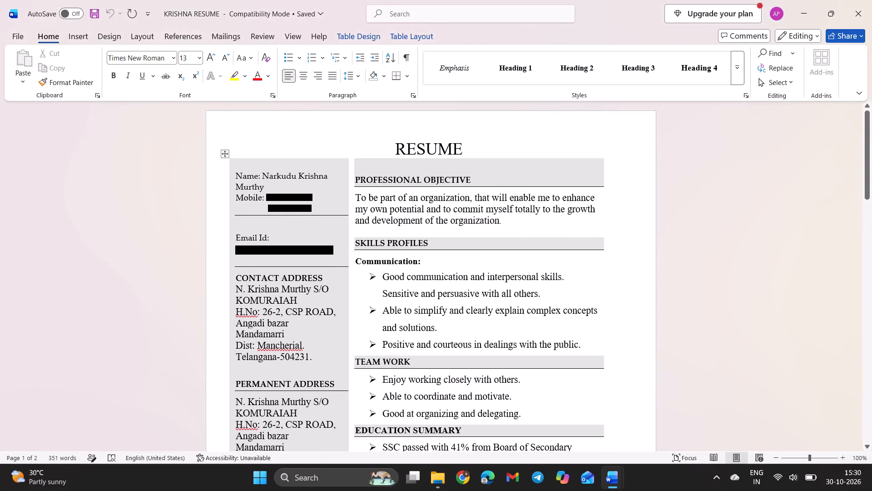
{"action": "left_click", "coordinate": [268, 184]}
{"action": "key", "text": "BackSpace"}
{"action": "key", "text": "BackSpace"}
{"action": "key", "text": "BackSpace"}
{"action": "key", "text": "BackSpace"}
{"action": "key", "text": "BackSpace"}
{"action": "key", "text": "BackSpace"}
{"action": "key", "text": "BackSpace"}
{"action": "key", "text": "BackSpace"}
{"action": "key", "text": "BackSpace"}
{"action": "key", "text": "BackSpace"}
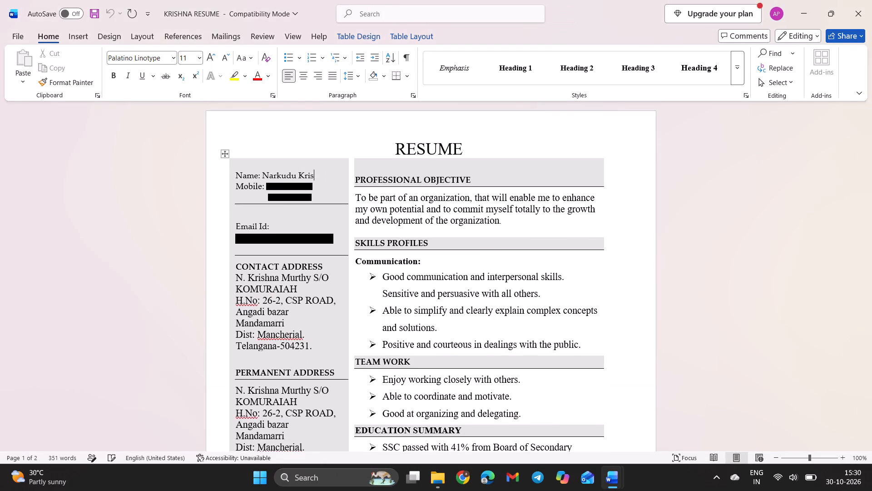
{"action": "key", "text": "BackSpace"}
{"action": "key", "text": "BackSpace"}
{"action": "key", "text": "BackSpace"}
{"action": "key", "text": "BackSpace"}
{"action": "key", "text": "BackSpace"}
{"action": "key", "text": "BackSpace"}
{"action": "key", "text": "BackSpace"}
{"action": "key", "text": "BackSpace"}
{"action": "key", "text": "BackSpace"}
{"action": "key", "text": "BackSpace"}
{"action": "key", "text": "BackSpace"}
{"action": "key", "text": "BackSpace"}
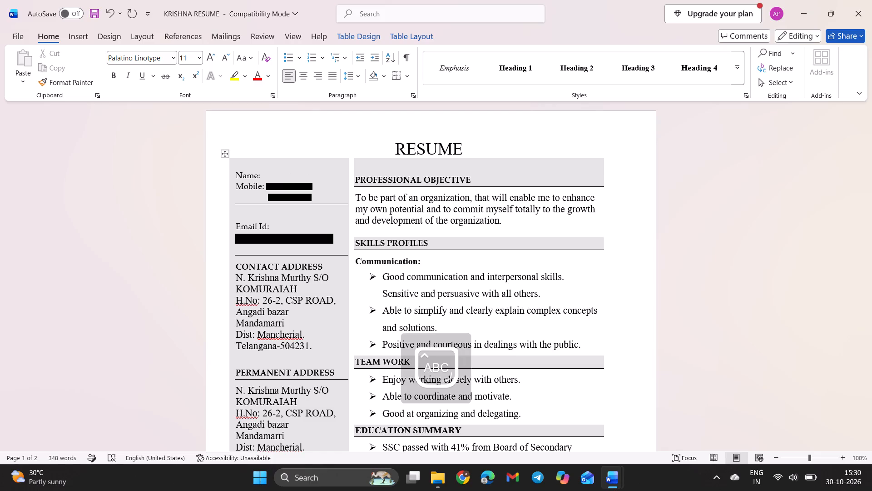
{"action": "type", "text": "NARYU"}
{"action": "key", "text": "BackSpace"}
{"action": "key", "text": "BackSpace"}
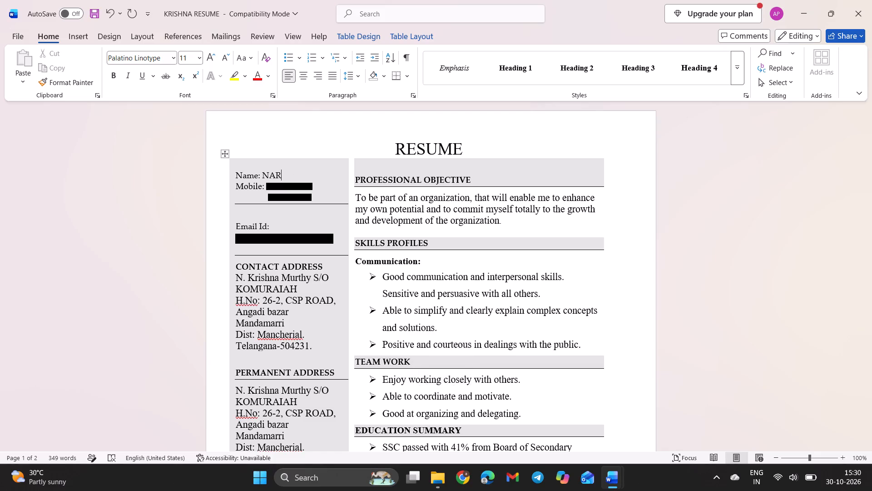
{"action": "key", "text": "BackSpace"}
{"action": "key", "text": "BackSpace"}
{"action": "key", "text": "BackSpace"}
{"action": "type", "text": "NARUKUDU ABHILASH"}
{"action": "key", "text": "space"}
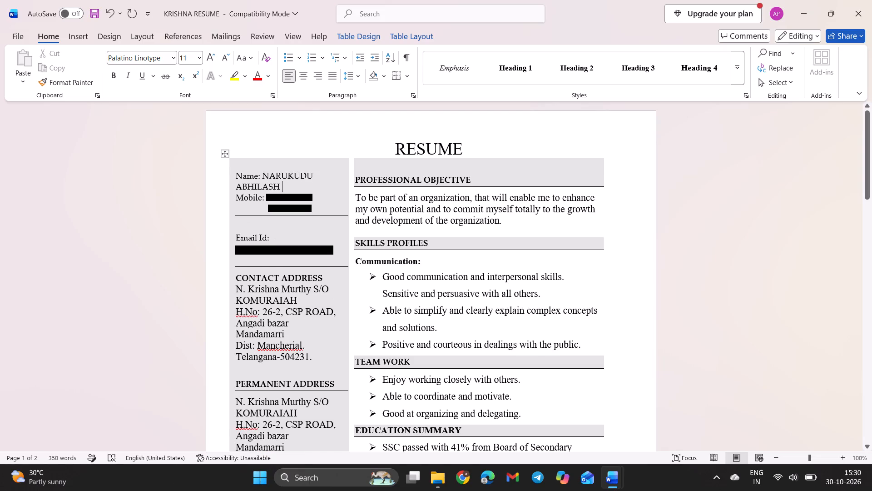
Delete the second mobile number, on the line below Mobile: in the resume's contact block.
{"action": "left_click", "coordinate": [314, 212]}
{"action": "key", "text": "BackSpace"}
{"action": "key", "text": "BackSpace"}
{"action": "key", "text": "BackSpace"}
{"action": "key", "text": "BackSpace"}
{"action": "key", "text": "BackSpace"}
{"action": "key", "text": "BackSpace"}
{"action": "key", "text": "BackSpace"}
{"action": "key", "text": "BackSpace"}
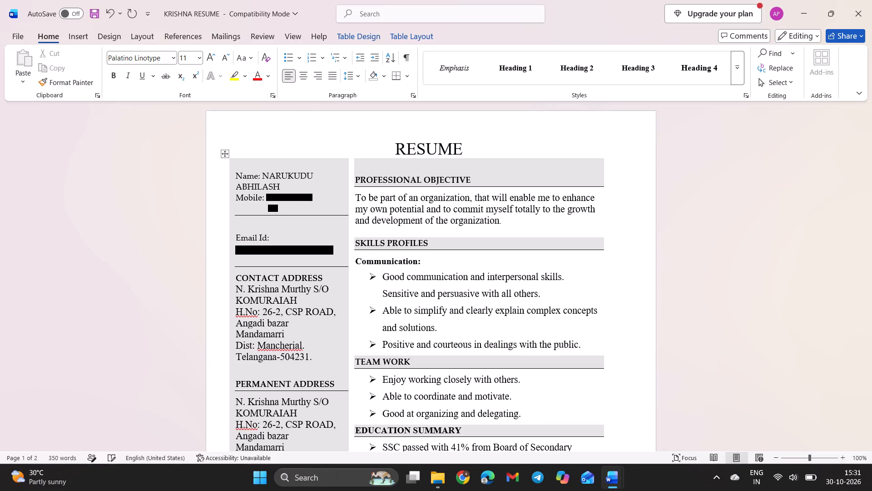
{"action": "key", "text": "BackSpace"}
{"action": "key", "text": "BackSpace"}
{"action": "key", "text": "BackSpace"}
{"action": "key", "text": "BackSpace"}
{"action": "key", "text": "BackSpace"}
{"action": "key", "text": "BackSpace"}
{"action": "key", "text": "BackSpace"}
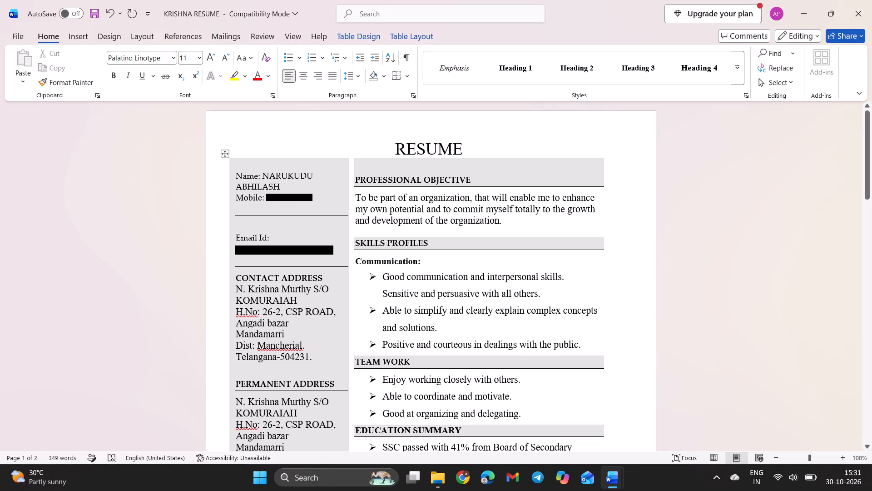
Clear the remaining mobile number after the Mobile: label in the contact block.
{"action": "left_click", "coordinate": [313, 199]}
{"action": "key", "text": "BackSpace"}
{"action": "key", "text": "BackSpace"}
{"action": "key", "text": "BackSpace"}
{"action": "key", "text": "BackSpace"}
{"action": "key", "text": "BackSpace"}
{"action": "key", "text": "BackSpace"}
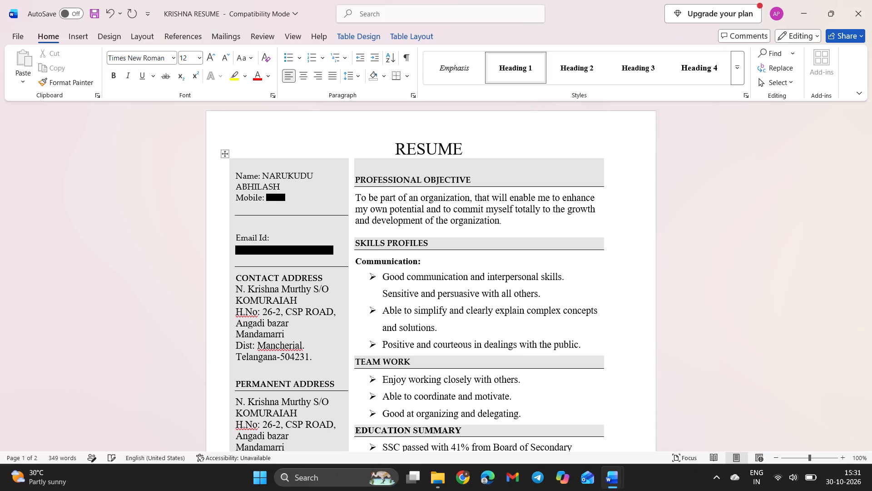
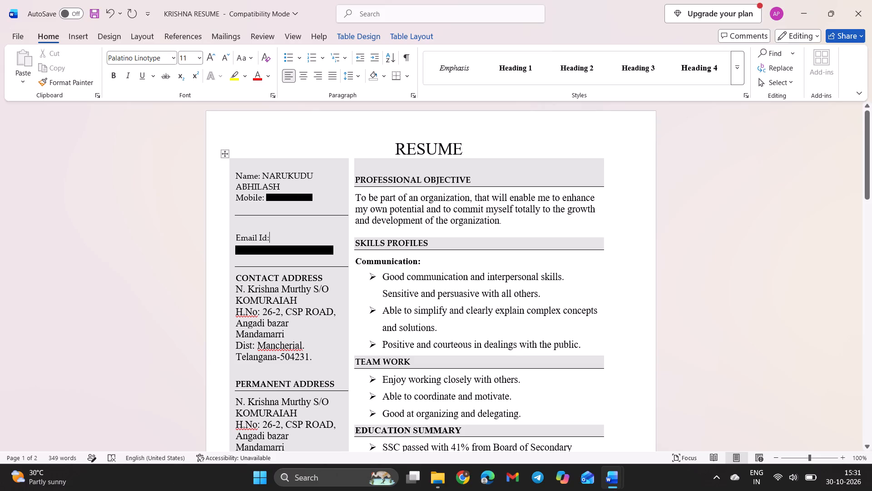
Increase the font size of the word Name in the contact block to 12.
{"action": "left_click_drag", "start_coordinate": [258, 177], "coordinate": [197, 177]}
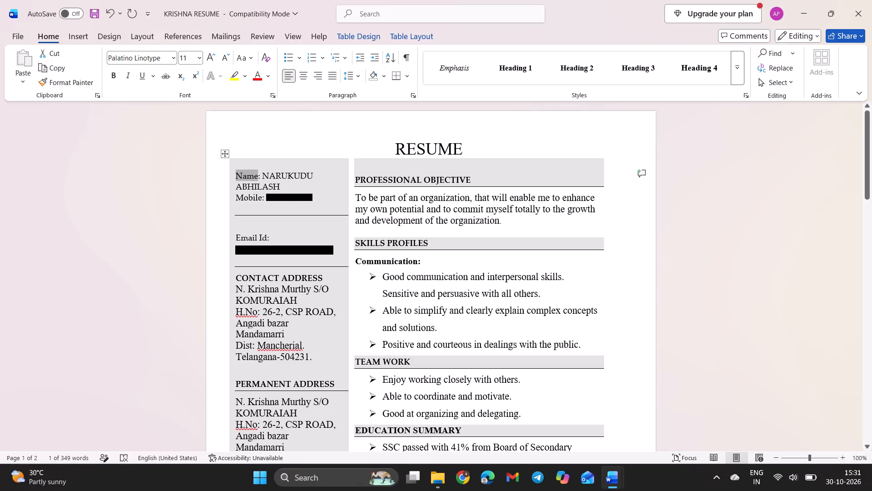
{"action": "key", "text": "ctrl+shift+period"}
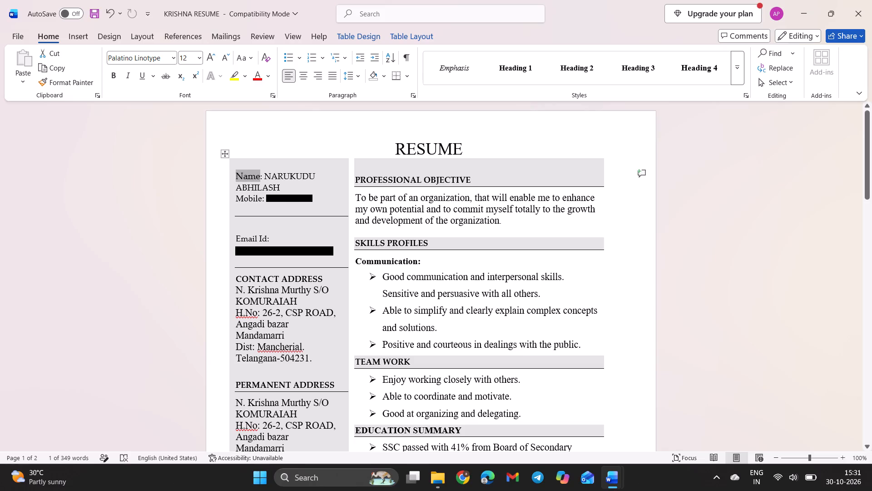
{"action": "left_click", "coordinate": [283, 185]}
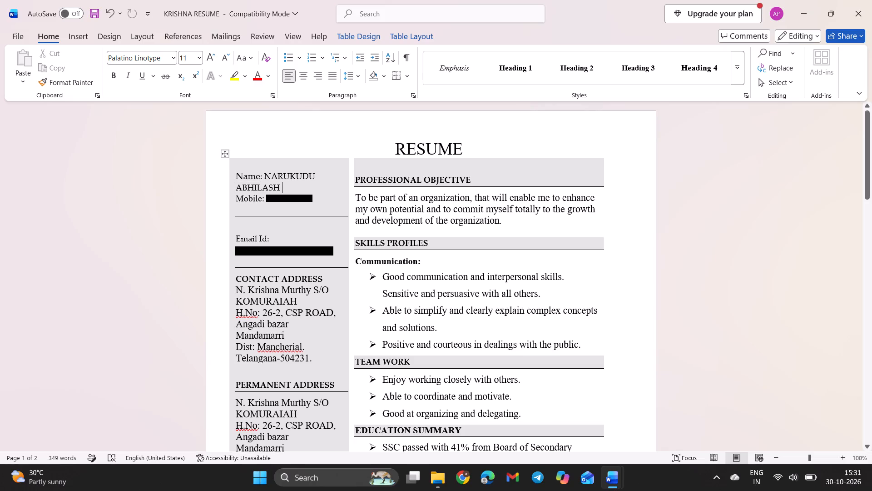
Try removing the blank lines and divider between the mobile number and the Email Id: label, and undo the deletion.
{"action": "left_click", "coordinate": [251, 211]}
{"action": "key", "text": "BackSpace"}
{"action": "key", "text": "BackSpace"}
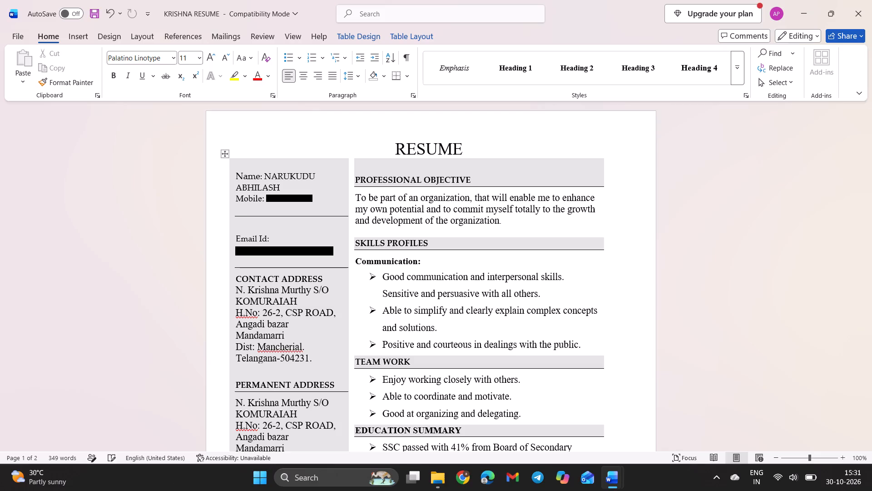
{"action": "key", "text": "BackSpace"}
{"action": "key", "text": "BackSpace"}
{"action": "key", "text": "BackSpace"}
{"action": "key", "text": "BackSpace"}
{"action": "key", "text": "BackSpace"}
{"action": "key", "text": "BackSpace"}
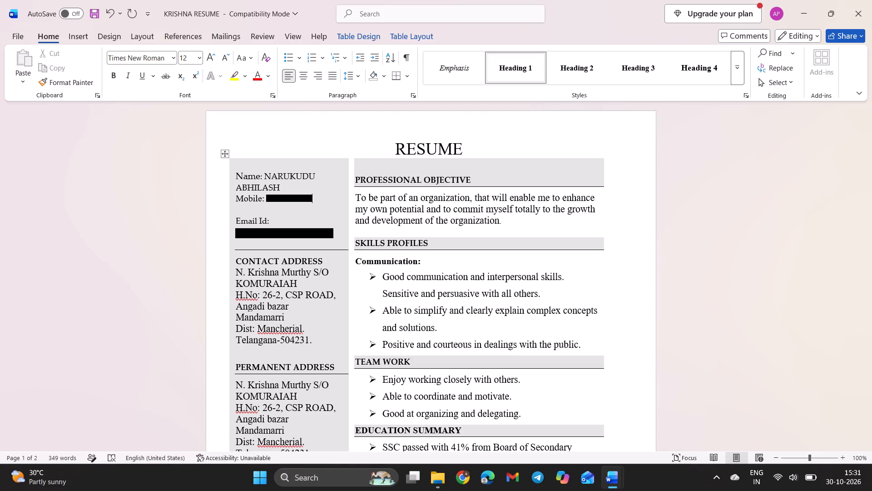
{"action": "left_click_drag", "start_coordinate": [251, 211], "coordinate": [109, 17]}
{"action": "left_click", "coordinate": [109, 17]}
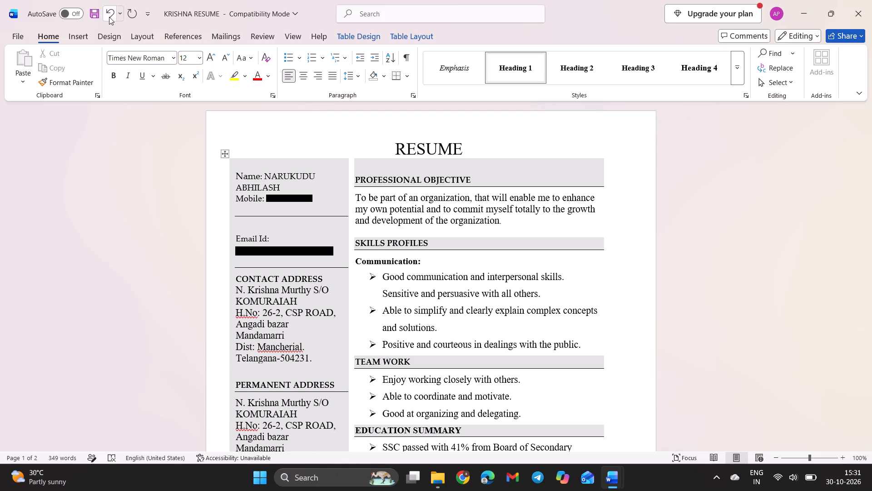
Delete the blank line directly above the Email Id: label, keeping the divider under the mobile number.
{"action": "left_click", "coordinate": [249, 222]}
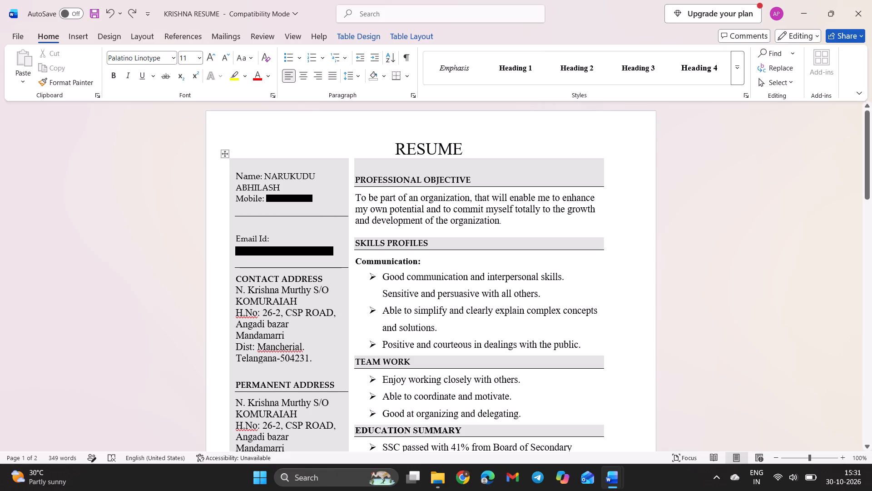
{"action": "left_click", "coordinate": [236, 239]}
{"action": "key", "text": "BackSpace"}
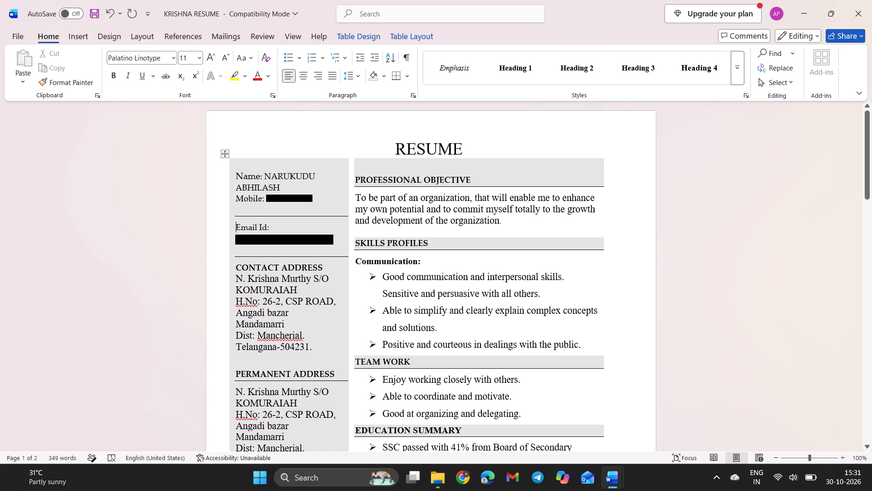
Increase the font size of the Email Id: label to 12.
{"action": "left_click_drag", "start_coordinate": [236, 226], "coordinate": [332, 230]}
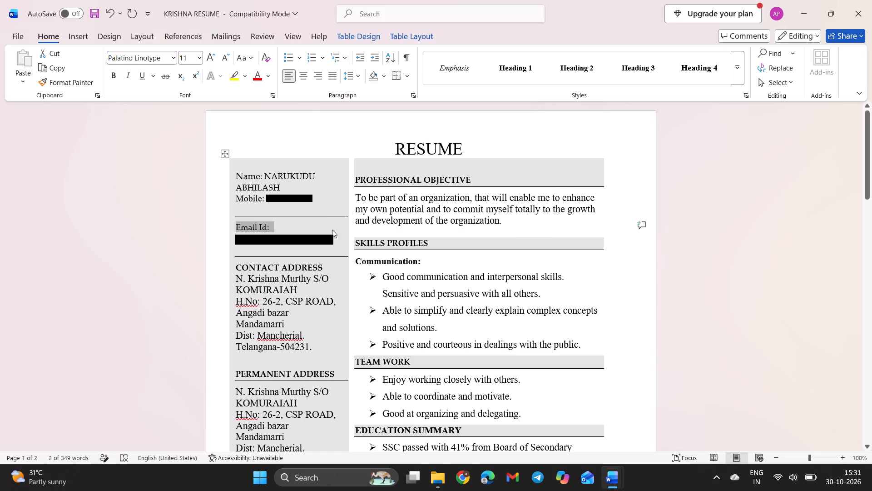
{"action": "key", "text": "ctrl+shift+period"}
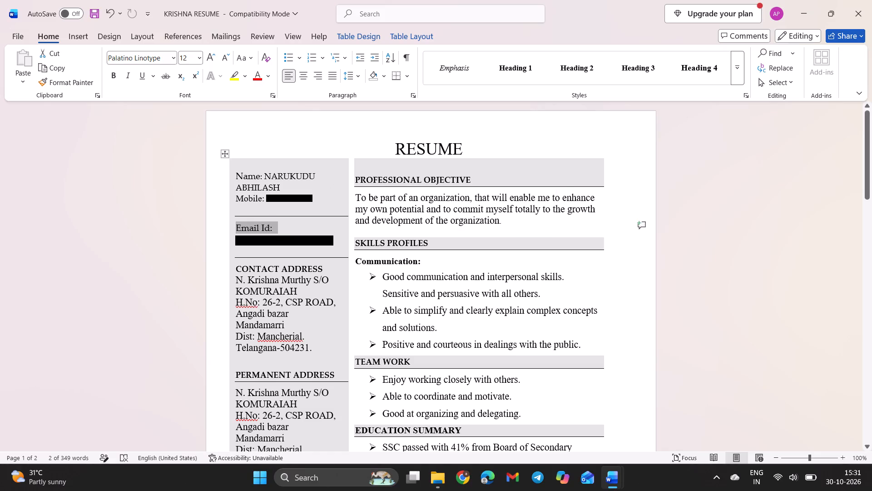
Place the text cursor at the end of the email address below the Email Id: label.
{"action": "left_click", "coordinate": [290, 245]}
{"action": "left_click", "coordinate": [334, 240]}
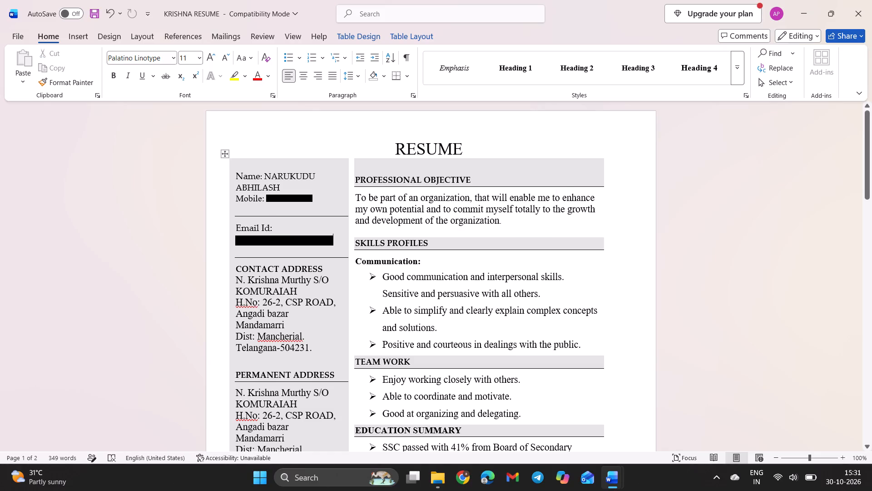
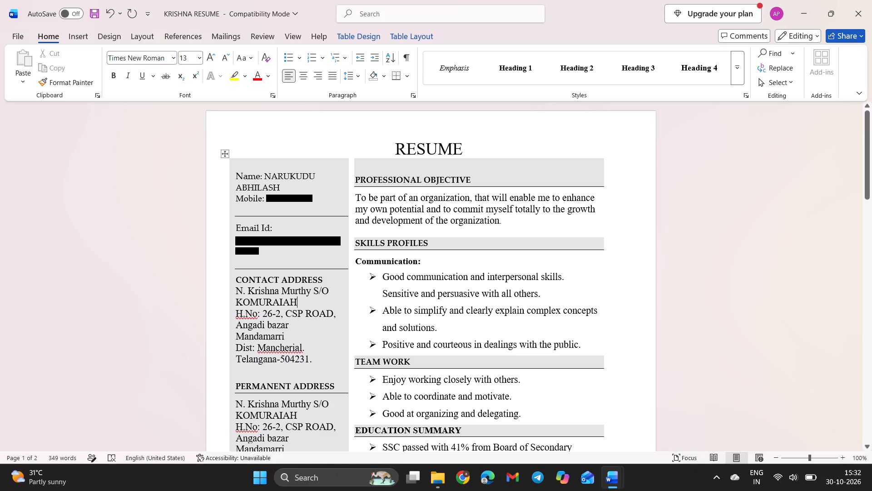
{"action": "left_click", "coordinate": [312, 294]}
{"action": "key", "text": "BackSpace"}
{"action": "key", "text": "BackSpace"}
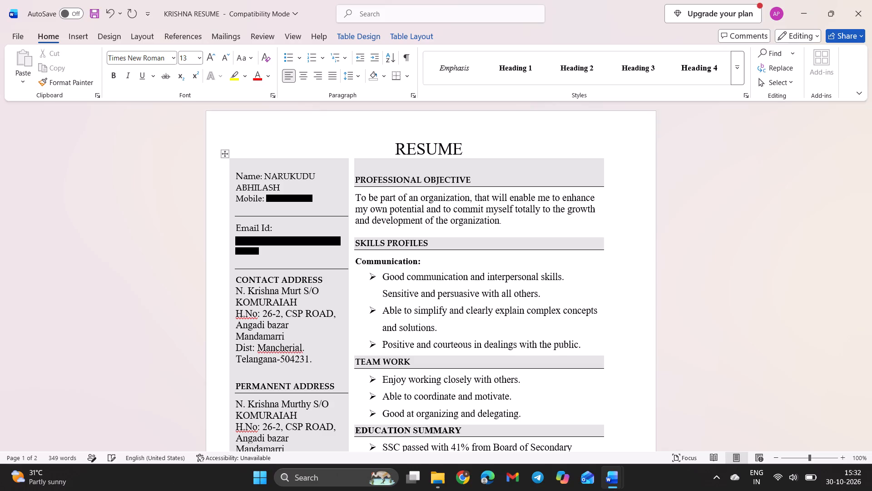
{"action": "key", "text": "BackSpace"}
{"action": "key", "text": "BackSpace"}
{"action": "key", "text": "BackSpace"}
{"action": "key", "text": "BackSpace"}
{"action": "key", "text": "BackSpace"}
{"action": "key", "text": "BackSpace"}
{"action": "key", "text": "BackSpace"}
{"action": "key", "text": "BackSpace"}
{"action": "key", "text": "BackSpace"}
{"action": "key", "text": "BackSpace"}
{"action": "key", "text": "BackSpace"}
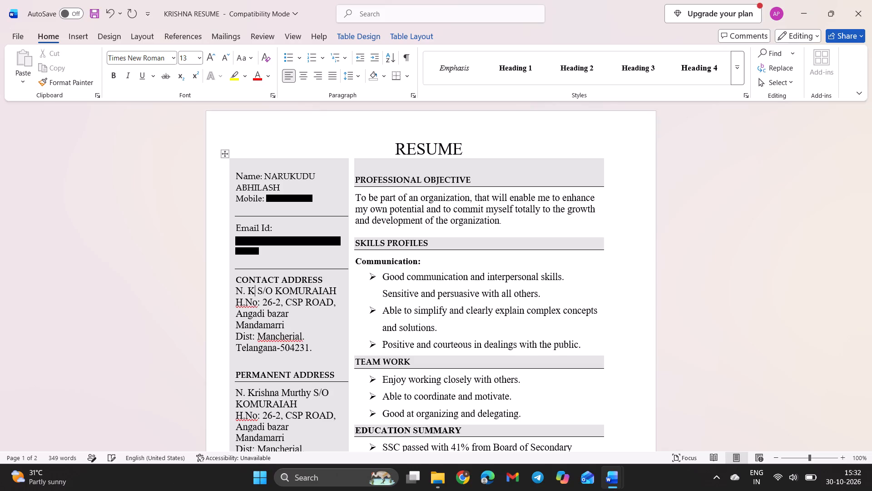
{"action": "key", "text": "BackSpace"}
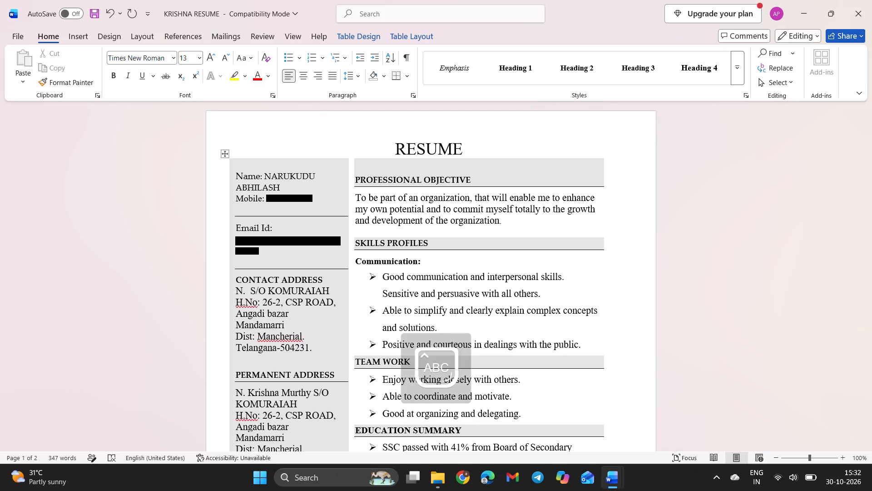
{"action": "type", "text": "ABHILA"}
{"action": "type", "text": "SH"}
Place the text cursor at the end of the father's name in the CONTACT ADDRESS block.
{"action": "left_click", "coordinate": [304, 306]}
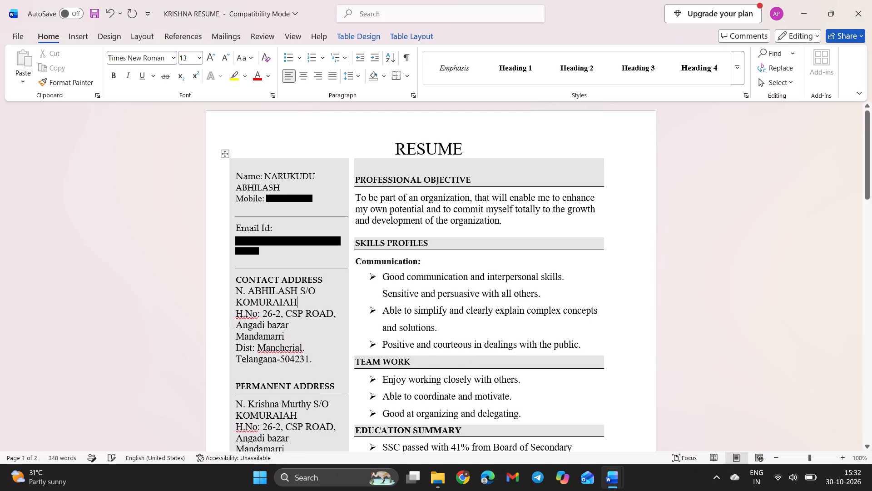
Replace the father's name after S/O in the contact address with Abhilash's father's name in capitals.
{"action": "key", "text": "BackSpace"}
{"action": "key", "text": "BackSpace"}
{"action": "key", "text": "BackSpace"}
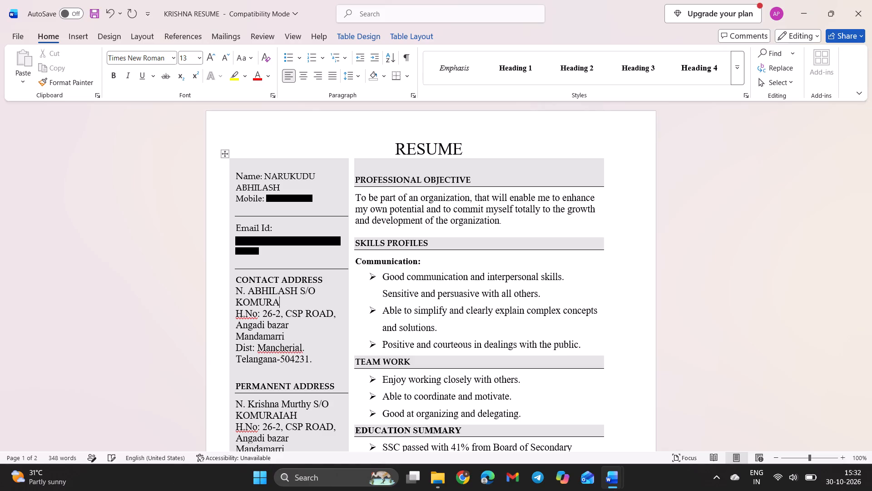
{"action": "key", "text": "BackSpace"}
{"action": "key", "text": "BackSpace"}
{"action": "key", "text": "BackSpace"}
{"action": "key", "text": "BackSpace"}
{"action": "key", "text": "BackSpace"}
{"action": "key", "text": "BackSpace"}
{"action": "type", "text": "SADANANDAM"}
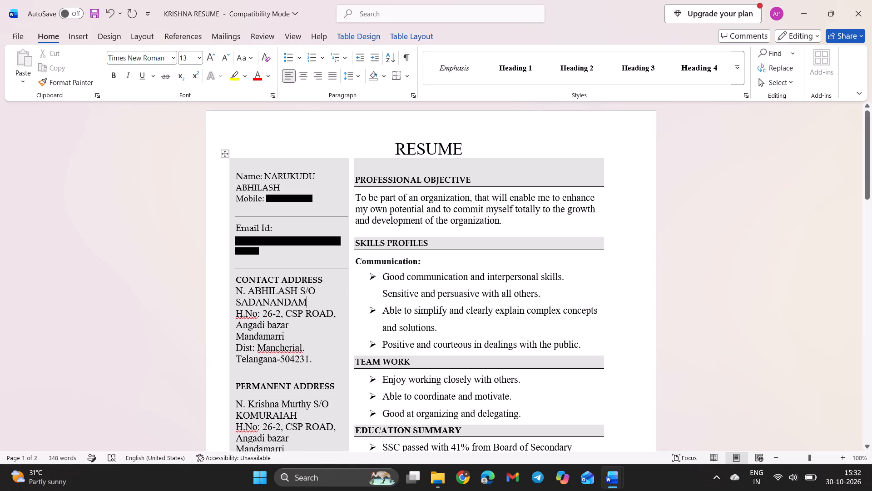
Correct the final digit of the house number in the contact address.
{"action": "left_click", "coordinate": [279, 313]}
{"action": "key", "text": "BackSpace"}
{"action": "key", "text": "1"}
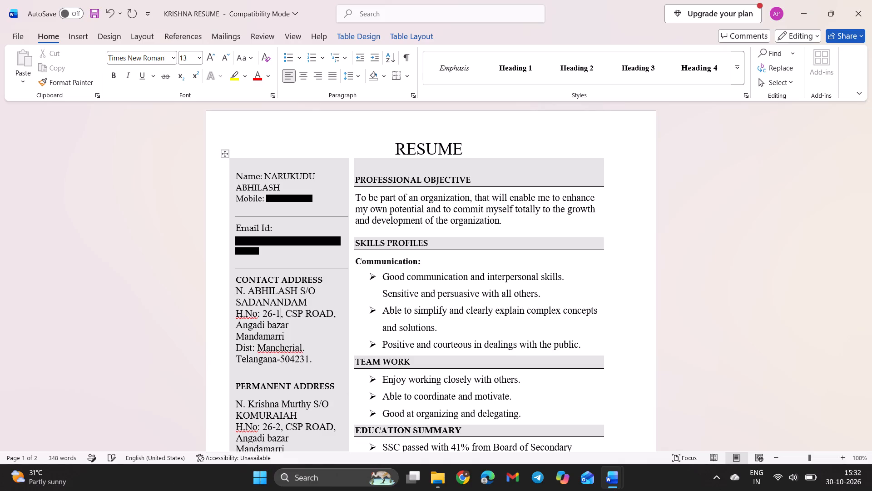
{"action": "left_click", "coordinate": [296, 324]}
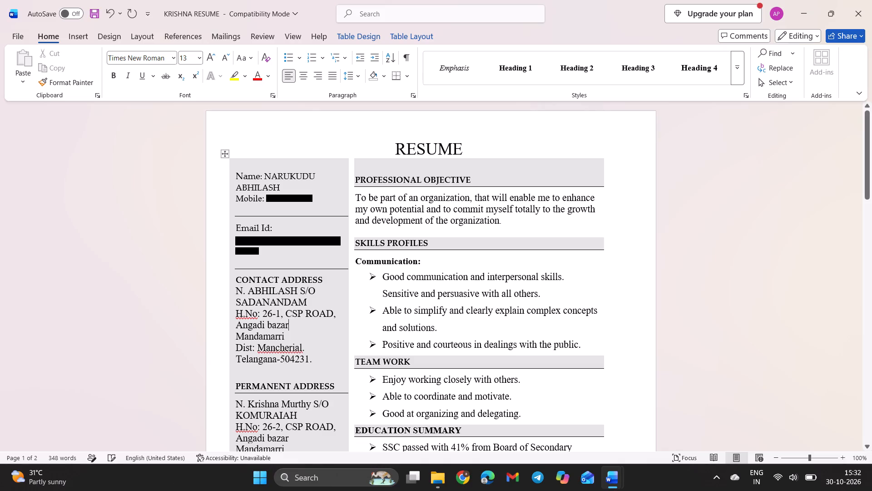
{"action": "left_click", "coordinate": [290, 346]}
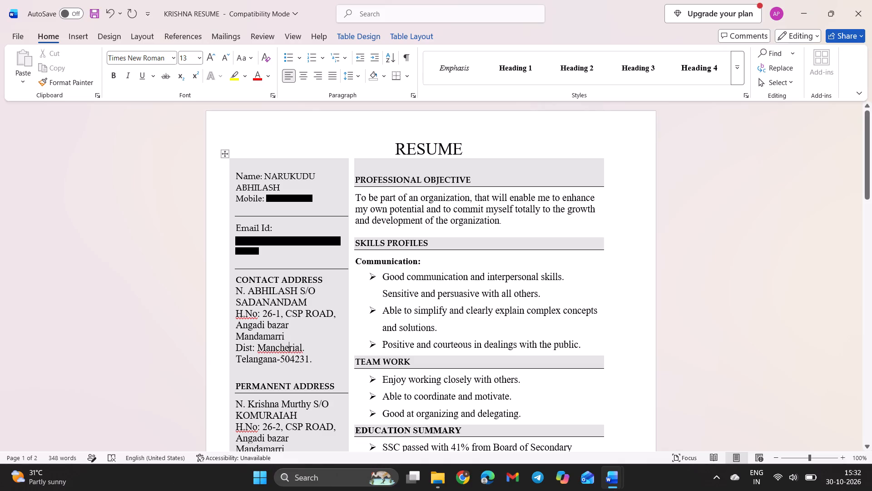
{"action": "left_click", "coordinate": [311, 349]}
{"action": "left_click", "coordinate": [277, 378]}
Replace the entire permanent address block with a copy of the updated contact address, including the name lines.
{"action": "scroll", "coordinate": [330, 370], "scroll_direction": "down", "scroll_amount": 1}
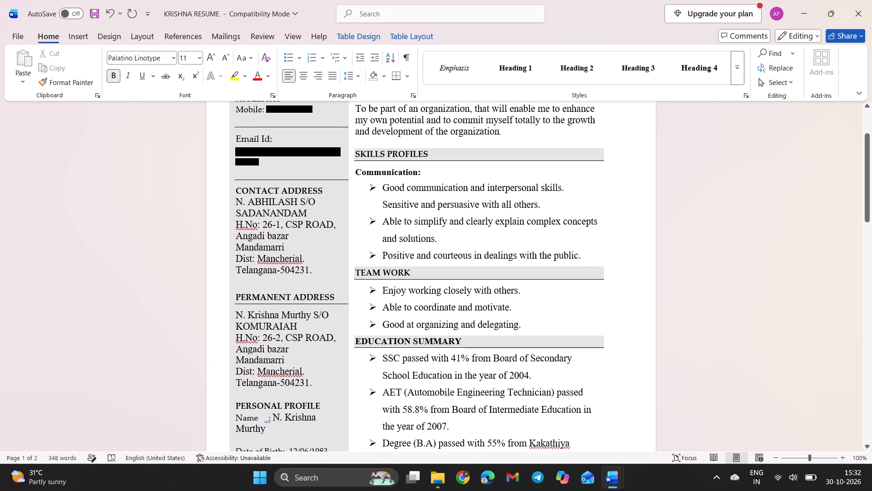
{"action": "left_click_drag", "start_coordinate": [237, 201], "coordinate": [271, 215]}
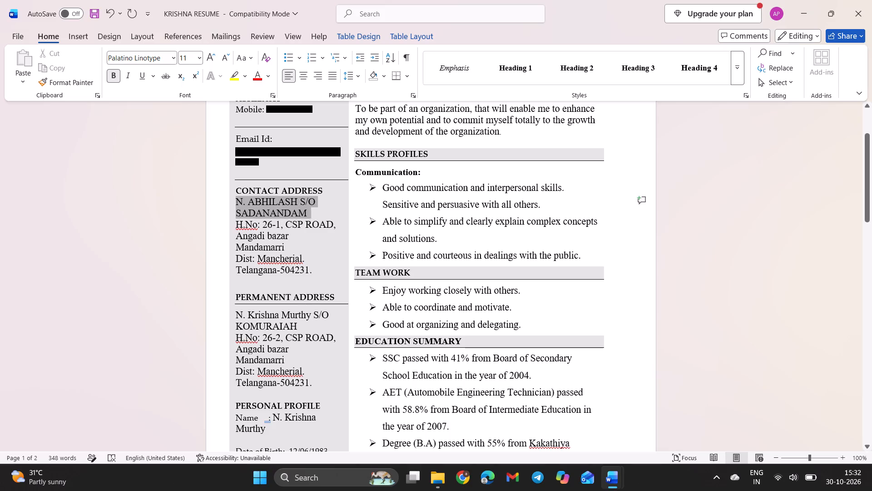
{"action": "left_click_drag", "start_coordinate": [271, 215], "coordinate": [317, 268]}
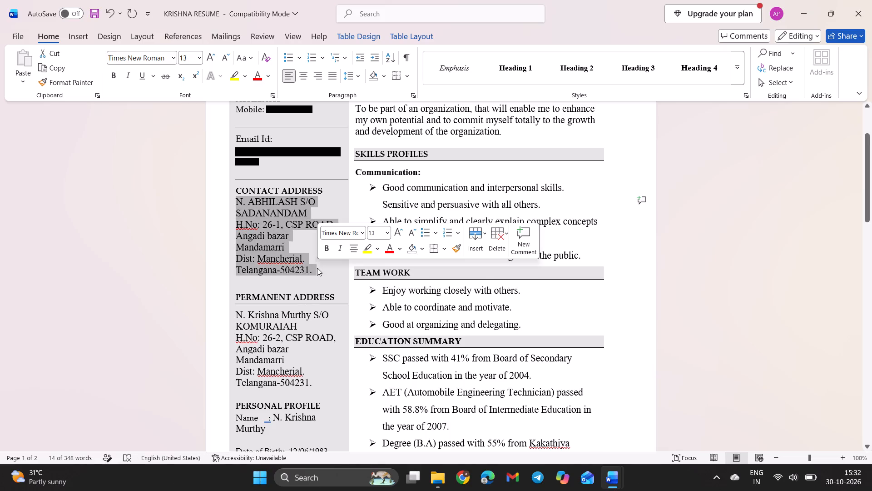
{"action": "key", "text": "ctrl+c"}
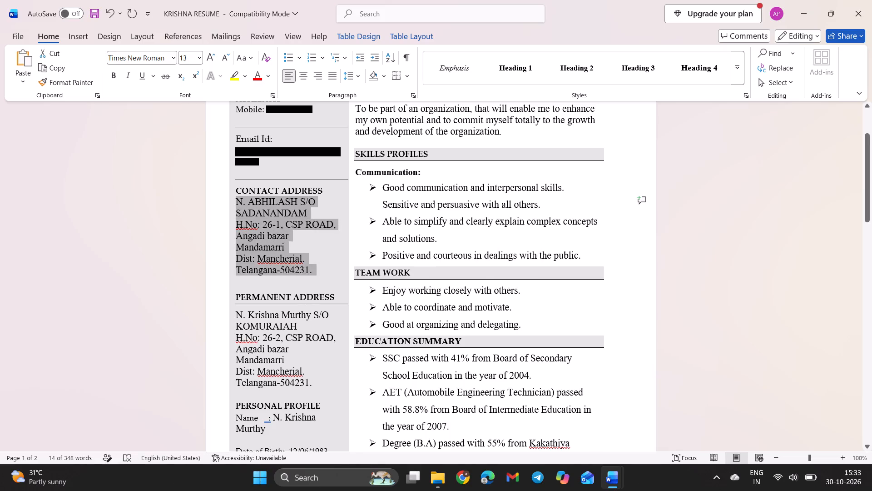
{"action": "left_click_drag", "start_coordinate": [237, 315], "coordinate": [300, 386]}
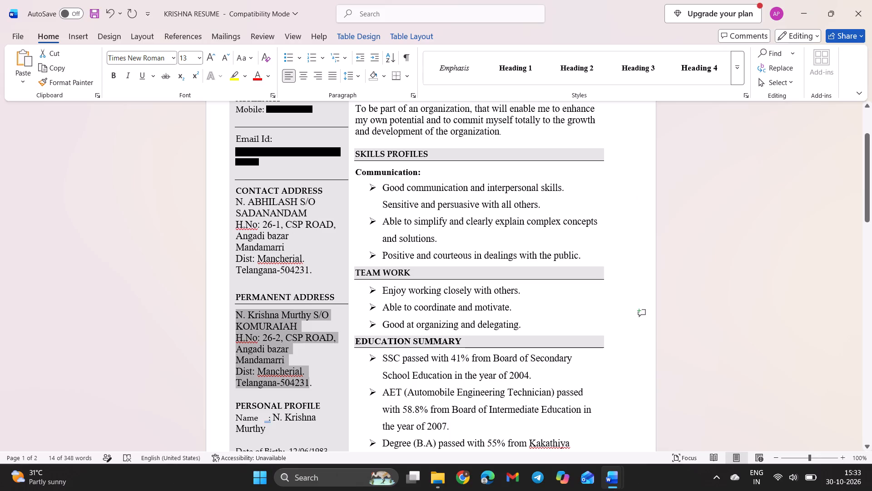
{"action": "left_click_drag", "start_coordinate": [300, 386], "coordinate": [312, 383]}
{"action": "left_click_drag", "start_coordinate": [312, 383], "coordinate": [312, 383]}
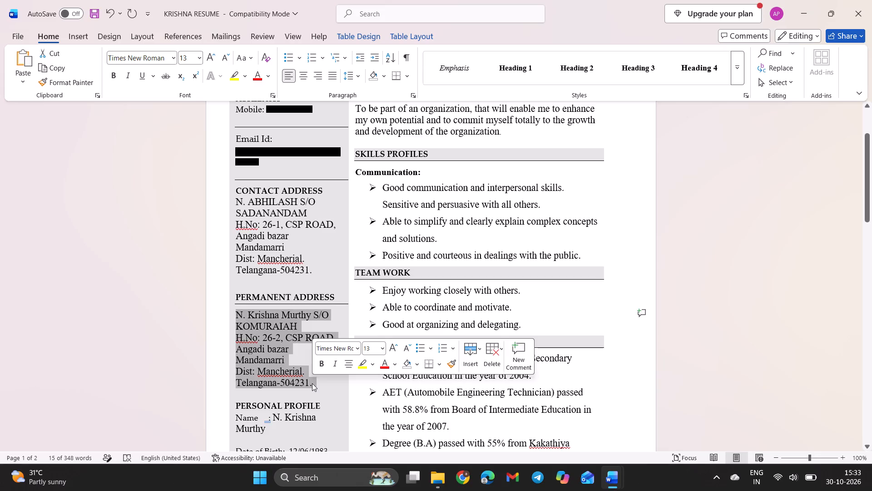
{"action": "key", "text": "BackSpace"}
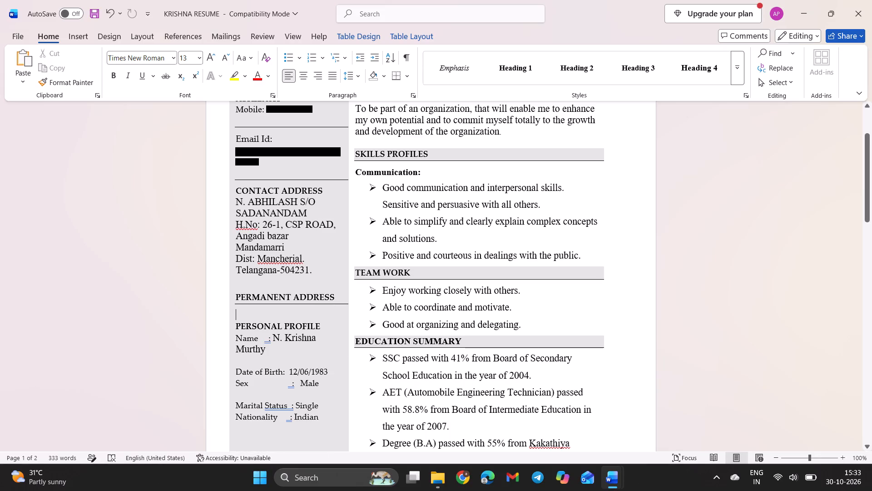
{"action": "key", "text": "ctrl+v"}
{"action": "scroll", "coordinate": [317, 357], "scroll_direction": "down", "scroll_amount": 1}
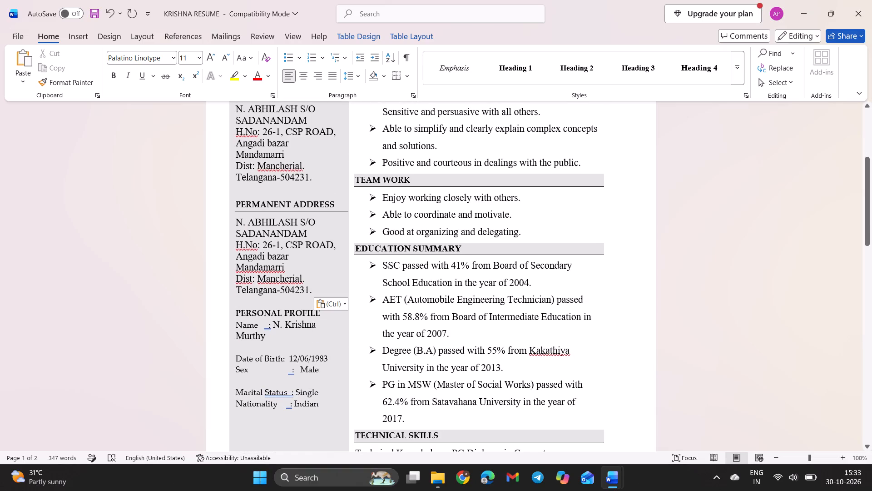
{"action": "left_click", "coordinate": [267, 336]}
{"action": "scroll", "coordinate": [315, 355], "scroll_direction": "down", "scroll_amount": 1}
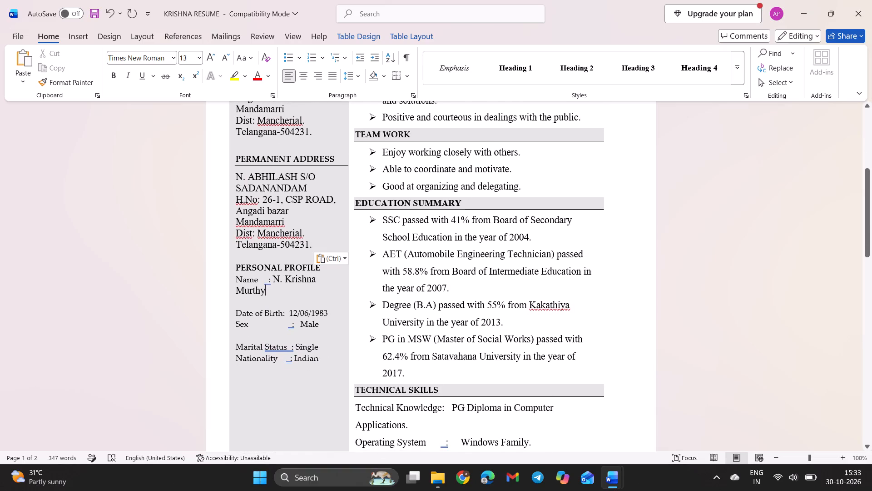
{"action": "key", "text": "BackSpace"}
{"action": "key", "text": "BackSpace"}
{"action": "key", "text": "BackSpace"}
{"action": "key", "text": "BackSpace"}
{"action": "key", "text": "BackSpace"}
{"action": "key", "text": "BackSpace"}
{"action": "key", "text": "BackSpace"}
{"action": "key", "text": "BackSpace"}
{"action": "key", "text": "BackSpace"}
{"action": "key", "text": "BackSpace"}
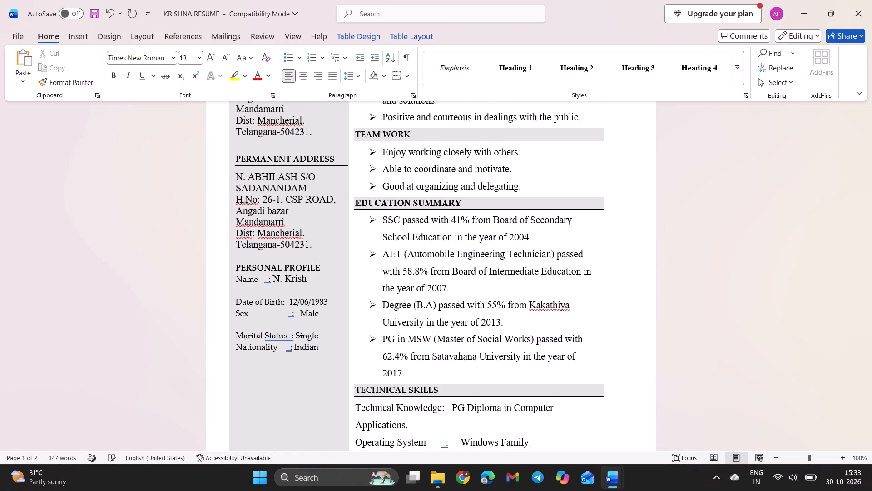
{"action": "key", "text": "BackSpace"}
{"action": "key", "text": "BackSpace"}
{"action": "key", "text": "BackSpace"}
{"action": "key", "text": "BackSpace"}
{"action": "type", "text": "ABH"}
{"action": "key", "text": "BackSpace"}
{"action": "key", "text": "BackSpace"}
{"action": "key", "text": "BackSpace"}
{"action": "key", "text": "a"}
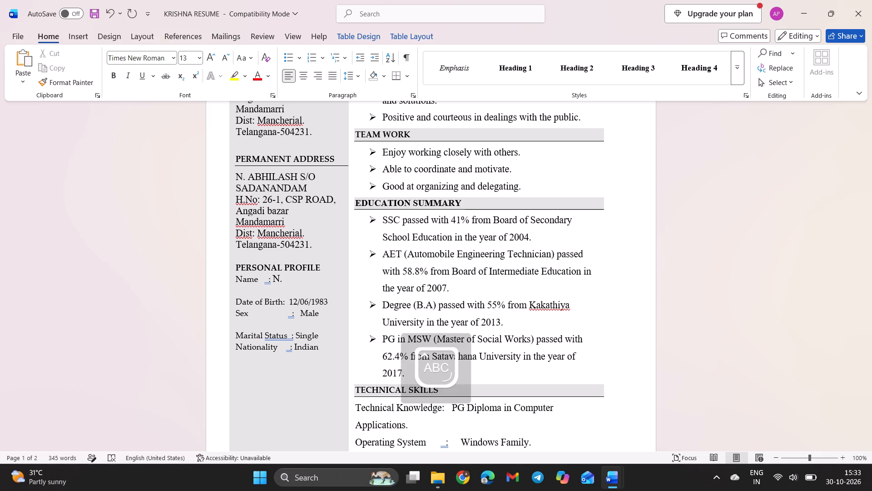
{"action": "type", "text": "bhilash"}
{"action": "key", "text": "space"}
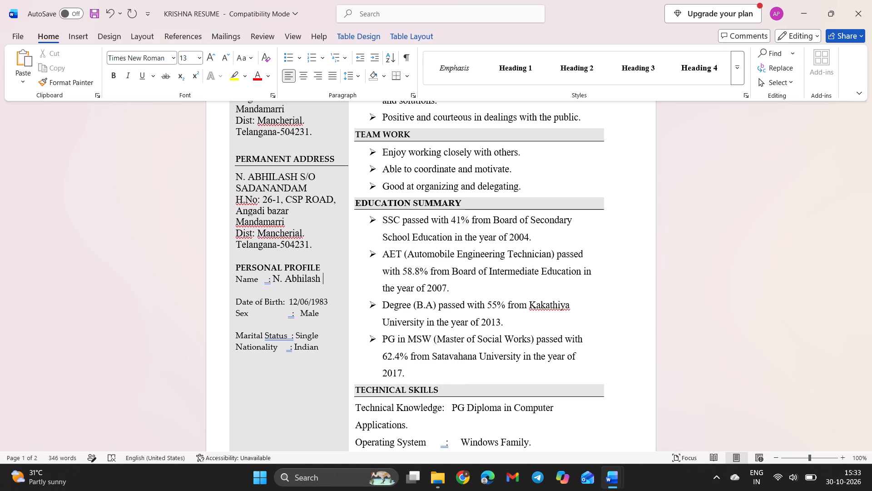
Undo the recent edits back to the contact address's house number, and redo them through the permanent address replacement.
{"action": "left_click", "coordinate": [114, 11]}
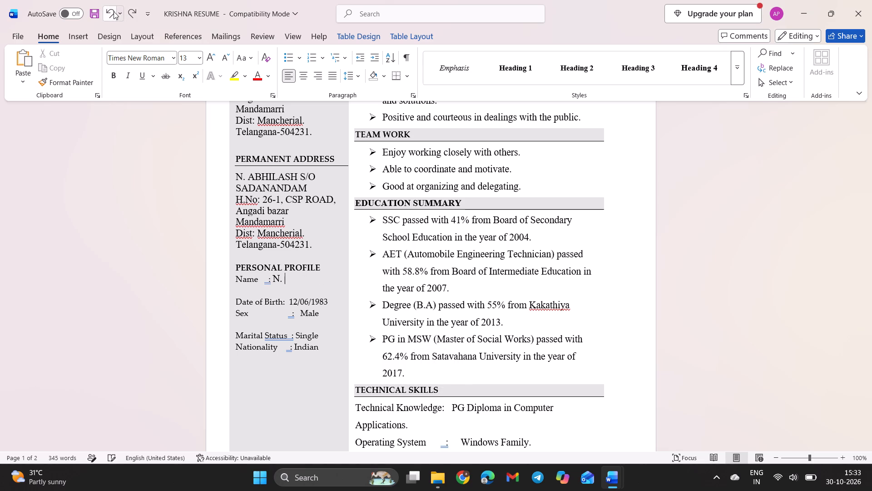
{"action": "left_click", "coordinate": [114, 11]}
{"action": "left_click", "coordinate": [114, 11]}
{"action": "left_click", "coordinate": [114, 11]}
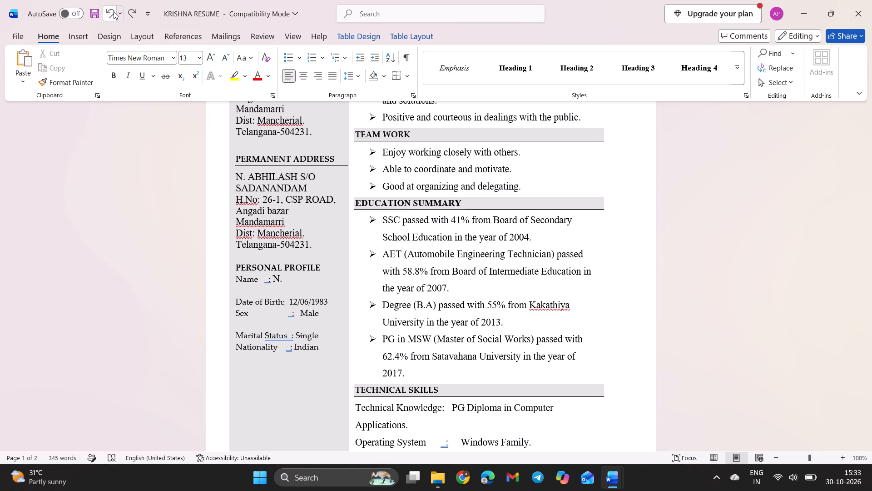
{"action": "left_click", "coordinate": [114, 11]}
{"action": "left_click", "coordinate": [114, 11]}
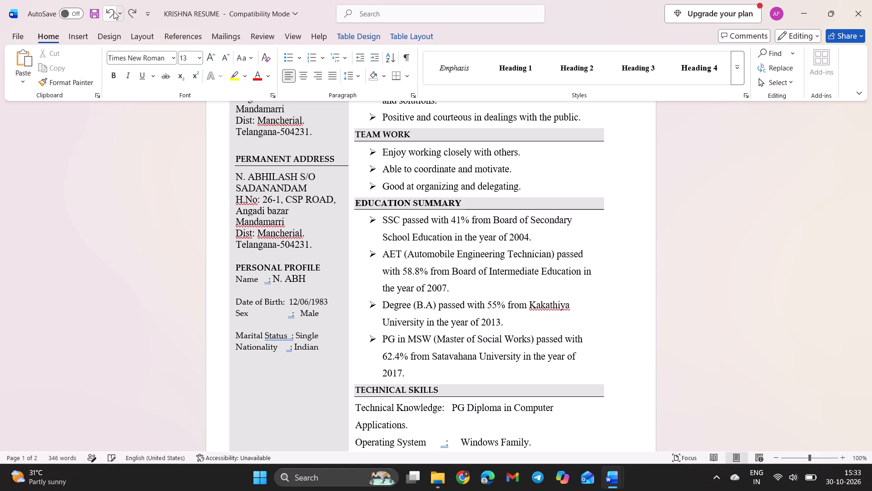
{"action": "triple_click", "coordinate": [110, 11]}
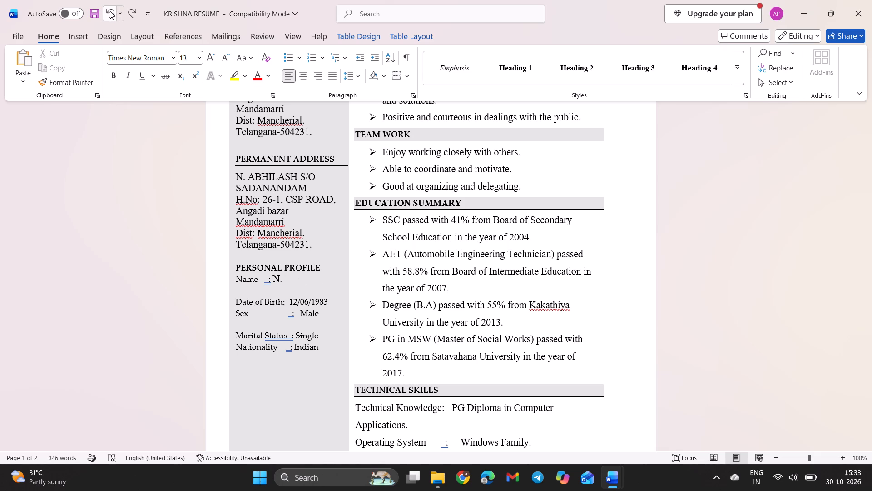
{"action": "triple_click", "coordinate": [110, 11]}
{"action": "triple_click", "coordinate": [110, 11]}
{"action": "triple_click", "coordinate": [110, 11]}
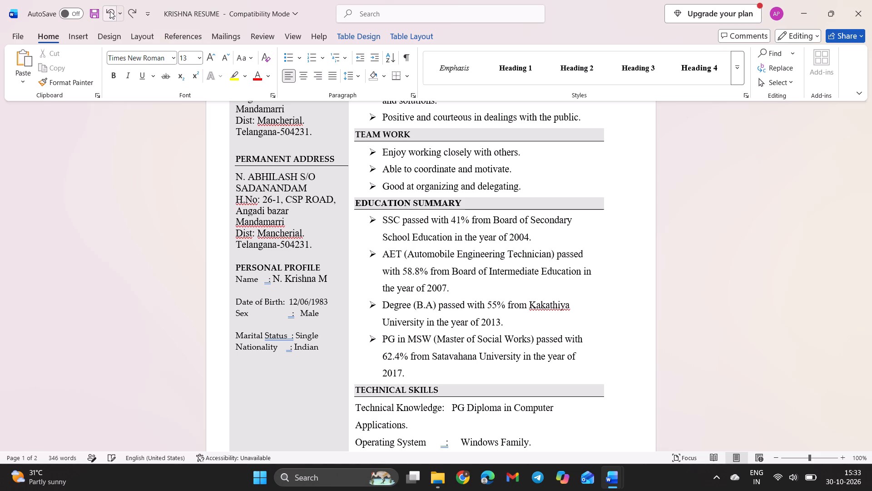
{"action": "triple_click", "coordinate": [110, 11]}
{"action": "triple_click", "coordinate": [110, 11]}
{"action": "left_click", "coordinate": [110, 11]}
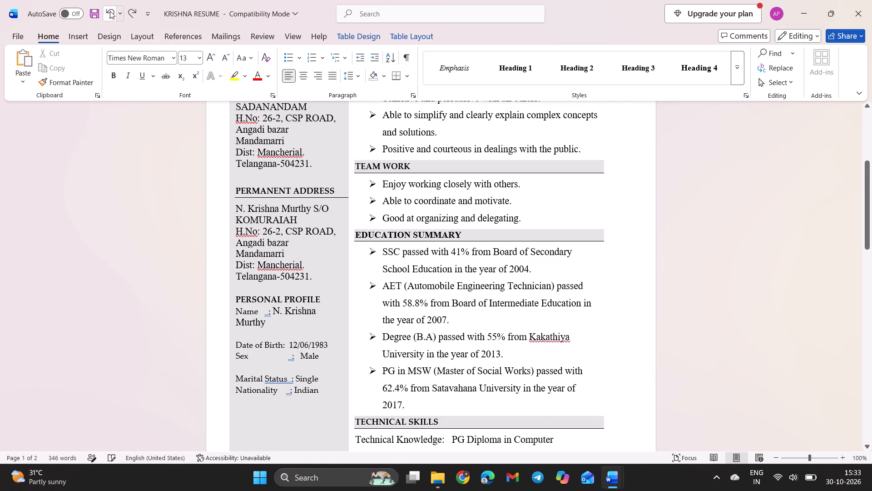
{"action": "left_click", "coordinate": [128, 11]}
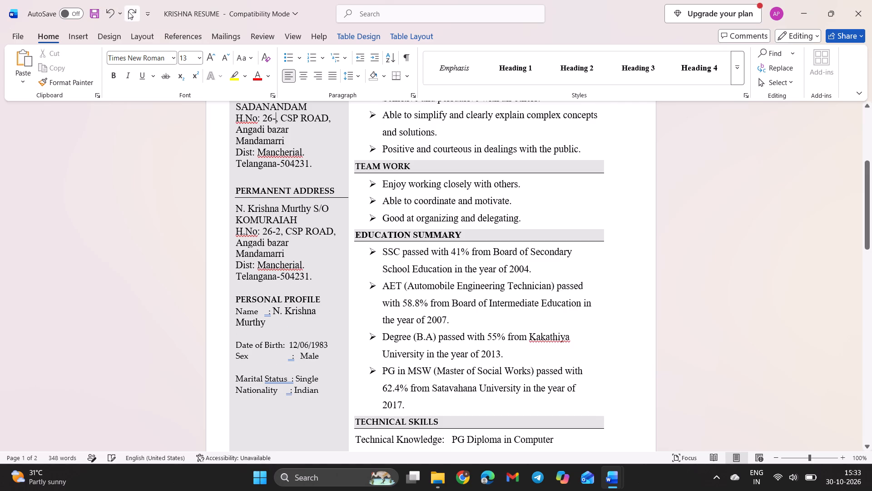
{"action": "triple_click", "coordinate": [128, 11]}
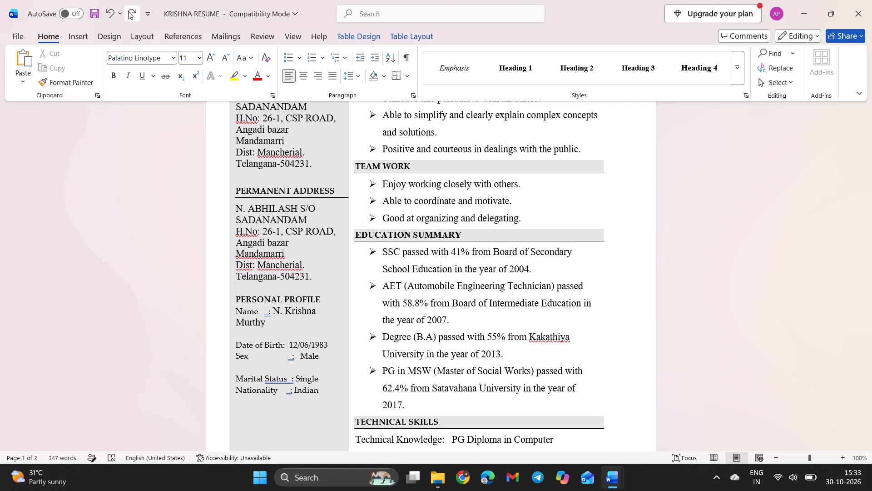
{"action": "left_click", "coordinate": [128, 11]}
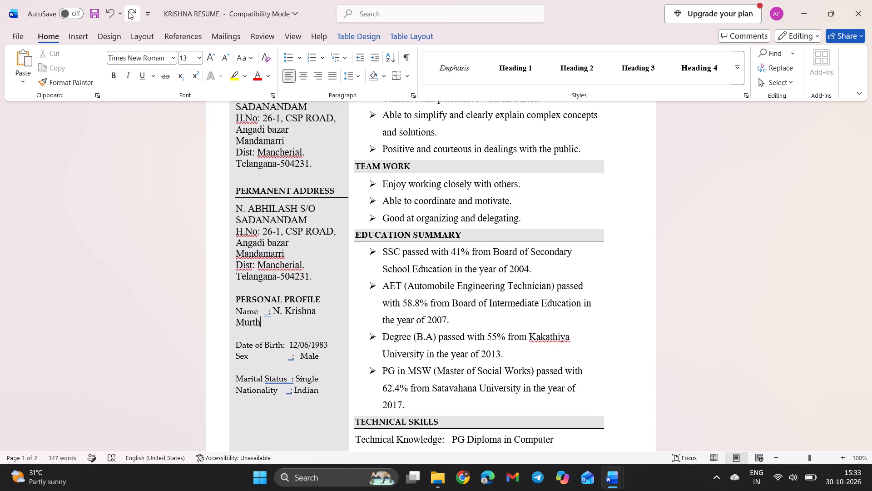
{"action": "key", "text": "BackSpace"}
{"action": "key", "text": "BackSpace"}
{"action": "key", "text": "BackSpace"}
{"action": "key", "text": "BackSpace"}
{"action": "key", "text": "BackSpace"}
{"action": "key", "text": "BackSpace"}
{"action": "key", "text": "BackSpace"}
{"action": "key", "text": "BackSpace"}
{"action": "key", "text": "BackSpace"}
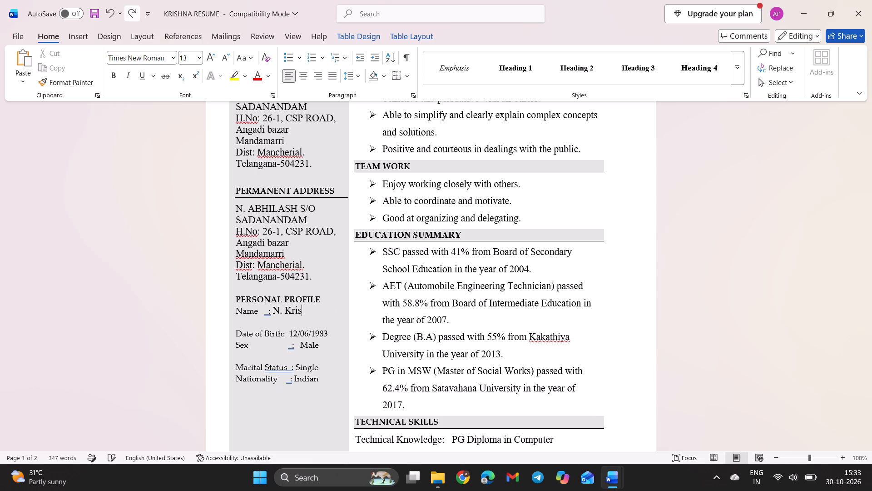
{"action": "key", "text": "BackSpace"}
{"action": "key", "text": "BackSpace"}
{"action": "key", "text": "BackSpace"}
{"action": "key", "text": "BackSpace"}
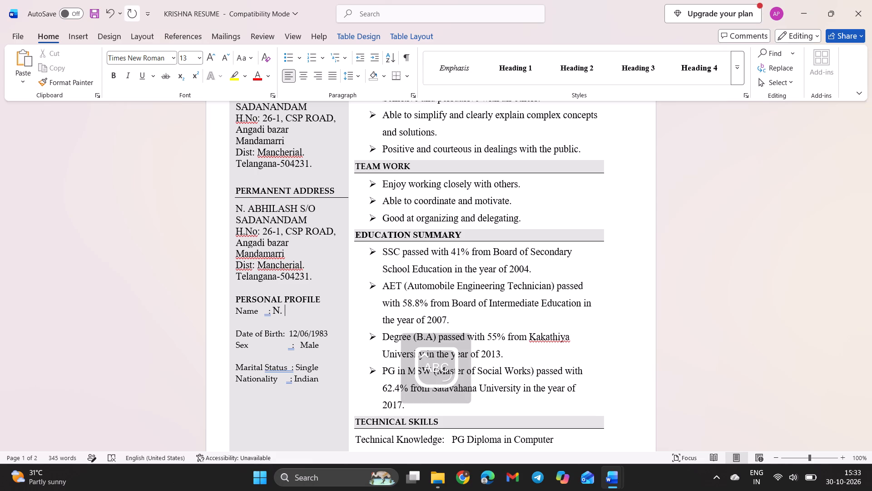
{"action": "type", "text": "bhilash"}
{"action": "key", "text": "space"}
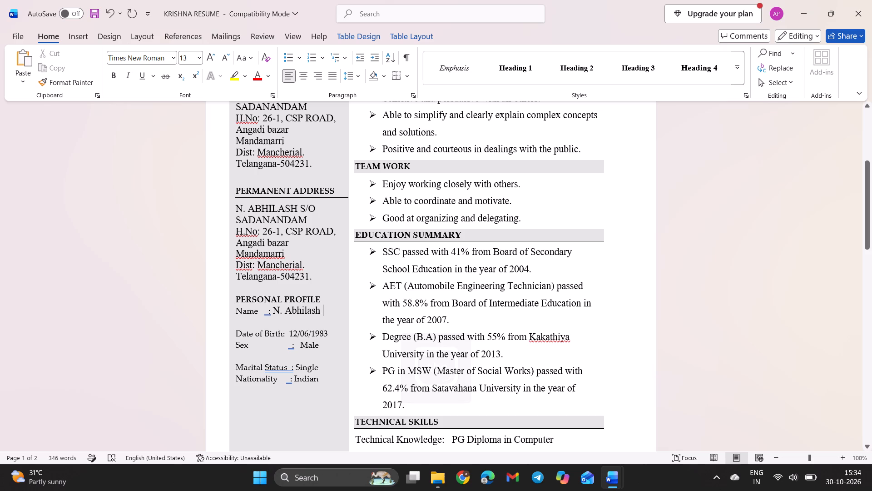
Replace the date of birth in the Personal Profile with Abhilash's date of birth.
{"action": "left_click", "coordinate": [329, 333]}
{"action": "key", "text": "BackSpace"}
{"action": "key", "text": "BackSpace"}
{"action": "key", "text": "BackSpace"}
{"action": "key", "text": "BackSpace"}
{"action": "key", "text": "BackSpace"}
{"action": "key", "text": "BackSpace"}
{"action": "key", "text": "BackSpace"}
{"action": "key", "text": "BackSpace"}
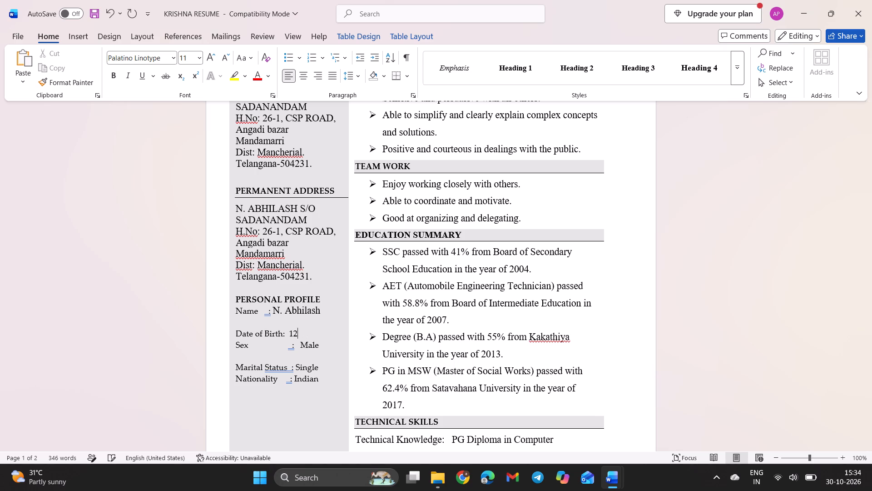
{"action": "key", "text": "BackSpace"}
{"action": "key", "text": "BackSpace"}
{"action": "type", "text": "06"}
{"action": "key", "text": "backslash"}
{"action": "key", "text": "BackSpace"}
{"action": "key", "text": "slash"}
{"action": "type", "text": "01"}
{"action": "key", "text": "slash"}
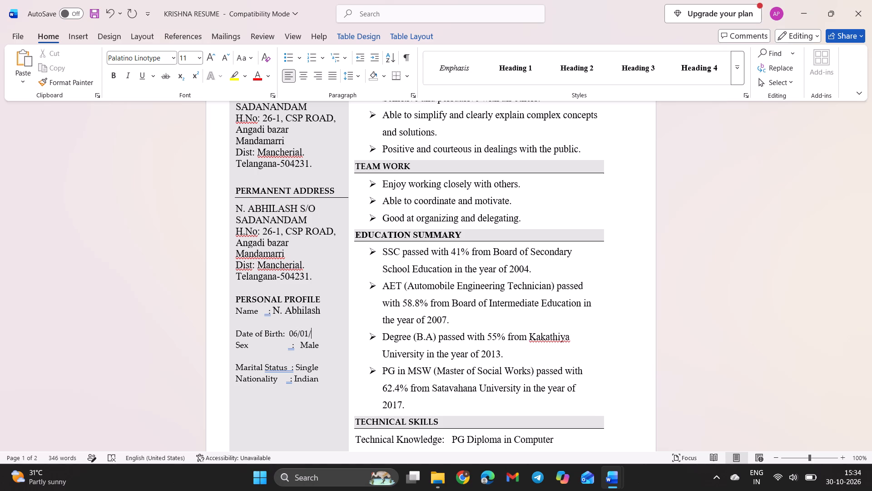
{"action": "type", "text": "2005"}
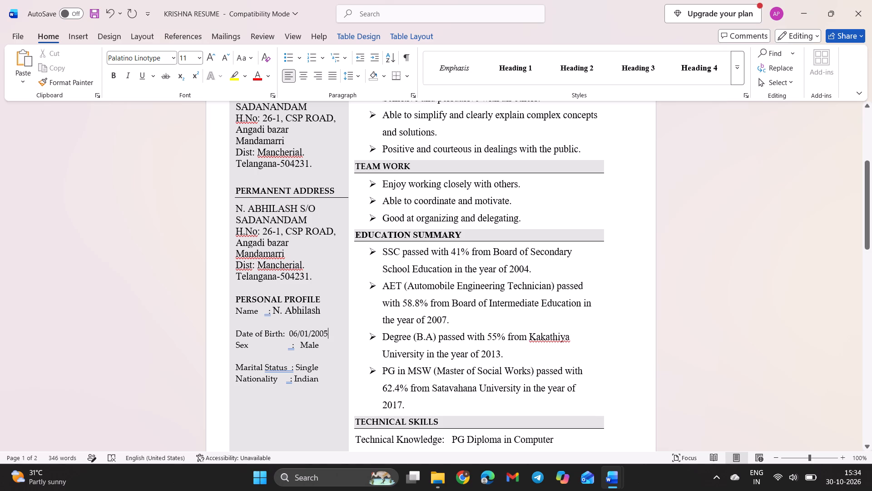
Increase the font size of the Name and Date of Birth labels in the Personal Profile to 12.
{"action": "left_click", "coordinate": [258, 312]}
{"action": "left_click_drag", "start_coordinate": [258, 312], "coordinate": [186, 316]}
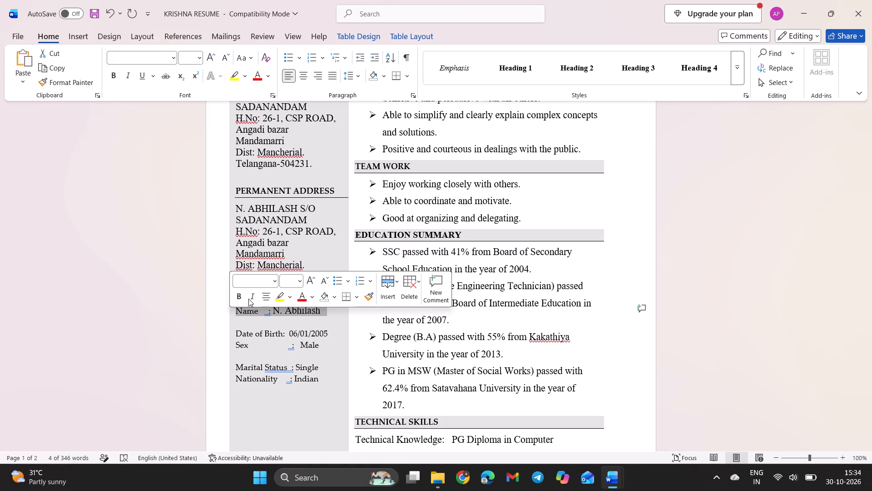
{"action": "left_click", "coordinate": [262, 314]}
{"action": "left_click_drag", "start_coordinate": [256, 311], "coordinate": [238, 313]}
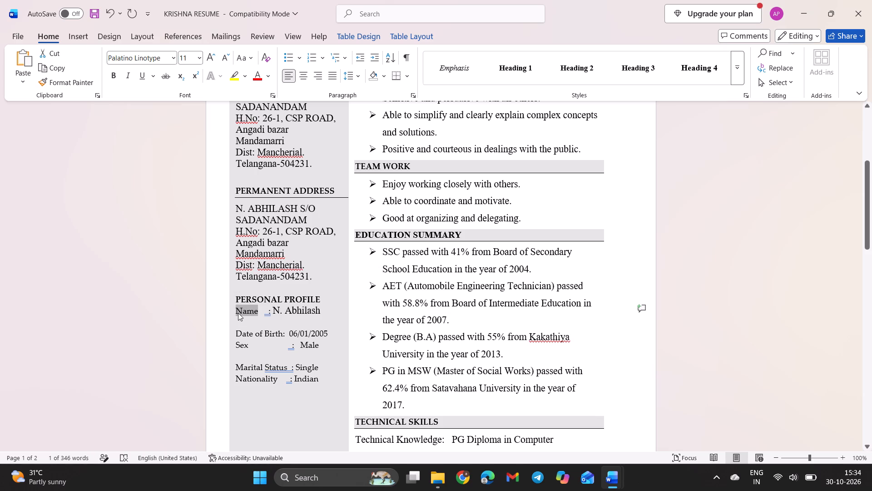
{"action": "key", "text": "ctrl+shift+period"}
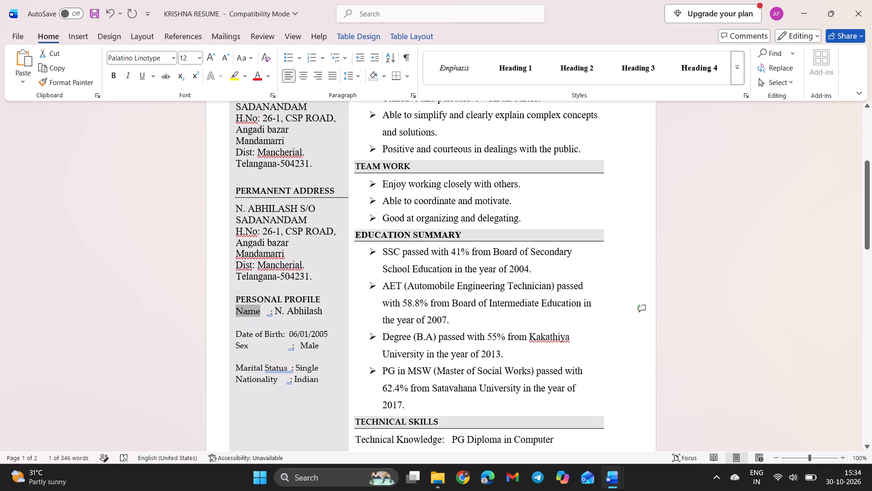
{"action": "left_click_drag", "start_coordinate": [282, 336], "coordinate": [208, 328]}
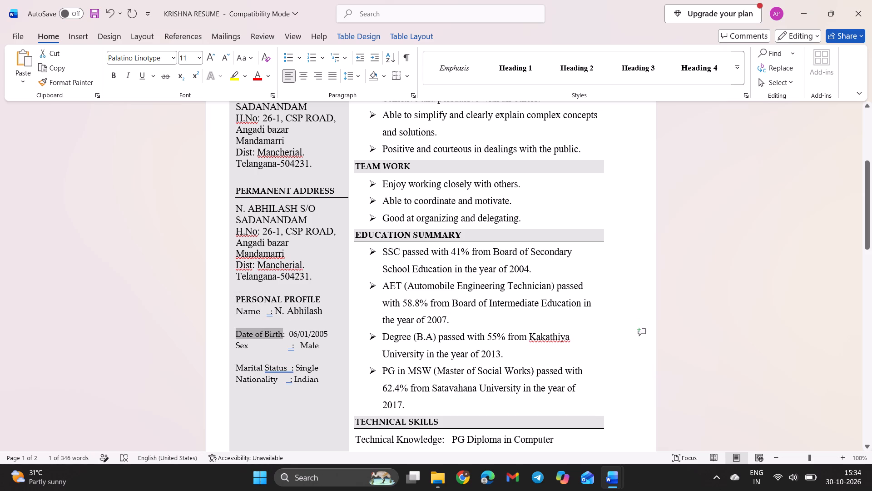
{"action": "key", "text": "ctrl+shift+period"}
Increase the font size of the Sex label in the Personal Profile to 12.
{"action": "left_click_drag", "start_coordinate": [249, 347], "coordinate": [258, 416]}
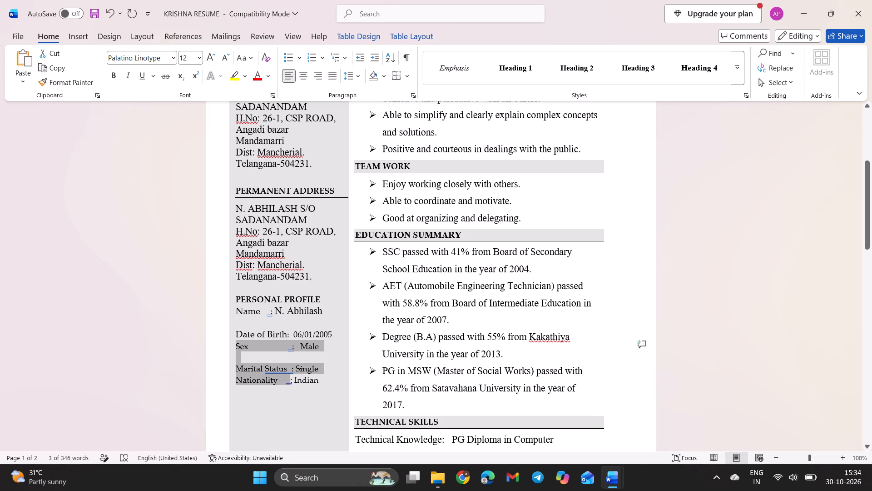
{"action": "left_click_drag", "start_coordinate": [258, 416], "coordinate": [257, 416]}
{"action": "left_click", "coordinate": [257, 416]}
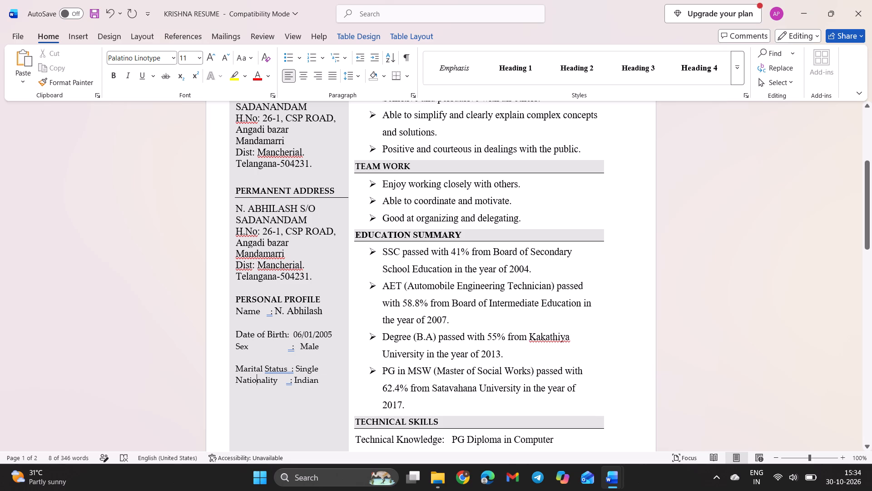
{"action": "left_click_drag", "start_coordinate": [257, 416], "coordinate": [254, 365]}
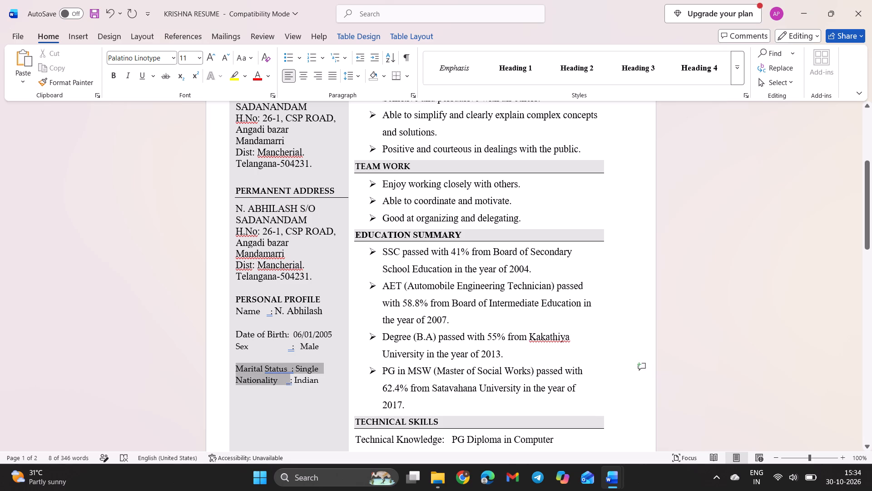
{"action": "left_click_drag", "start_coordinate": [254, 365], "coordinate": [242, 352]}
{"action": "left_click", "coordinate": [242, 352]}
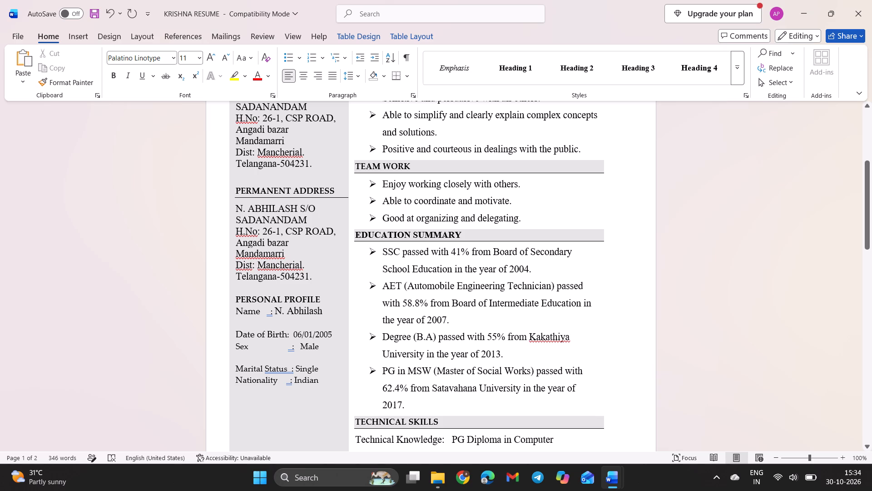
{"action": "left_click_drag", "start_coordinate": [239, 334], "coordinate": [294, 325]}
{"action": "left_click_drag", "start_coordinate": [294, 325], "coordinate": [282, 345]}
{"action": "left_click", "coordinate": [282, 345]}
{"action": "left_click_drag", "start_coordinate": [249, 347], "coordinate": [216, 350]}
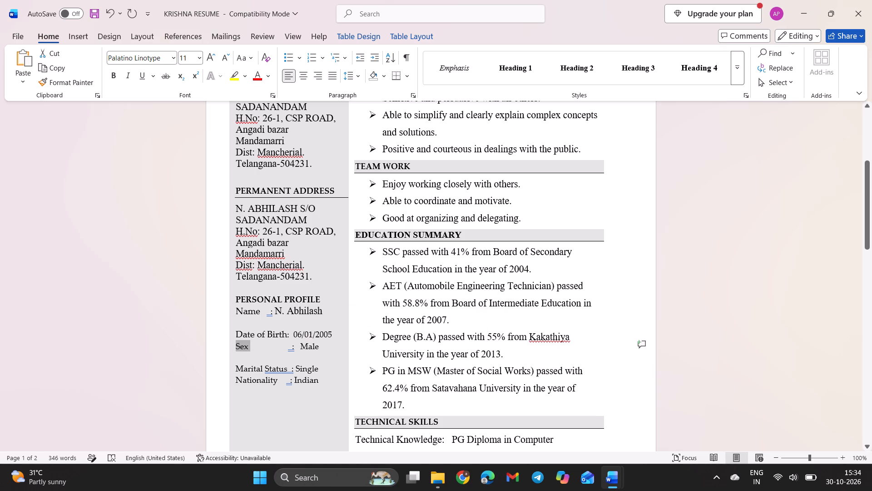
{"action": "key", "text": "ctrl+shift+period"}
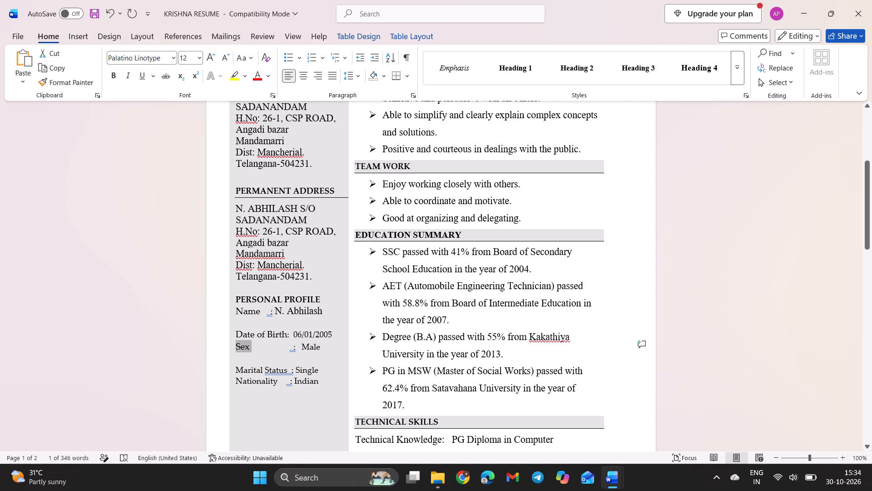
Increase the font size of the Marital Status and Nationality labels in the Personal Profile to 12.
{"action": "left_click_drag", "start_coordinate": [285, 370], "coordinate": [361, 379]}
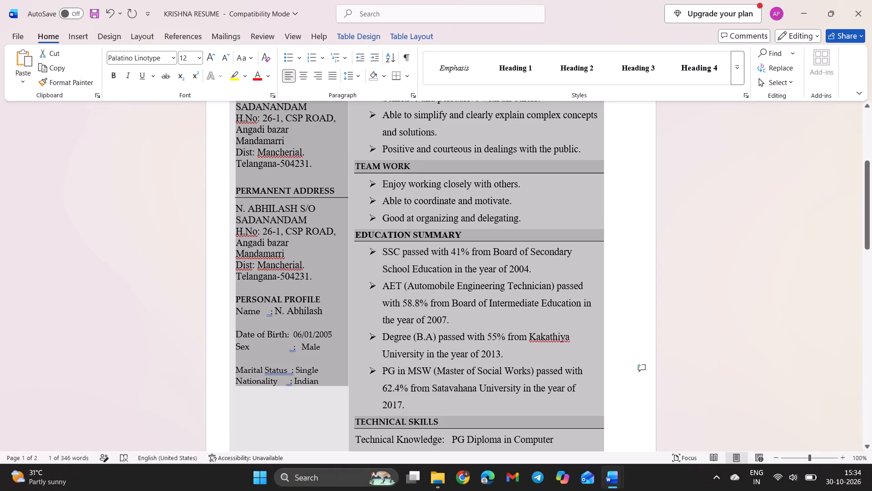
{"action": "left_click_drag", "start_coordinate": [361, 379], "coordinate": [358, 378]}
{"action": "left_click", "coordinate": [358, 378]}
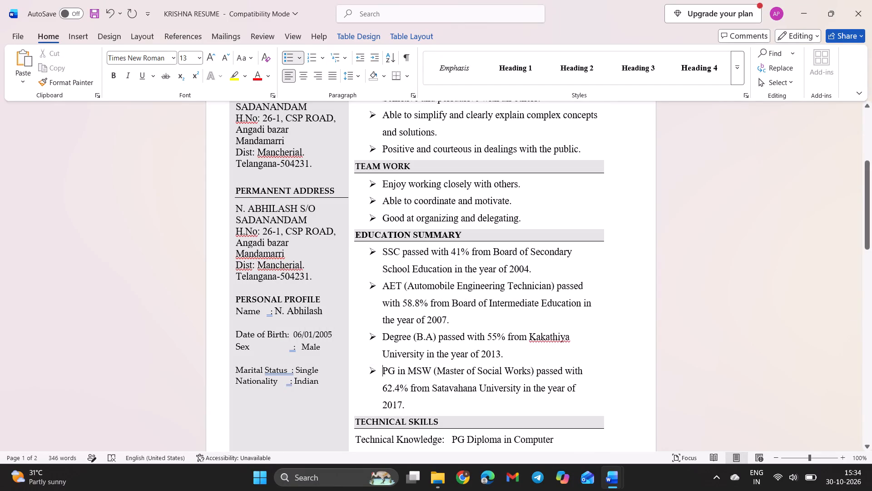
{"action": "left_click_drag", "start_coordinate": [286, 371], "coordinate": [252, 374]}
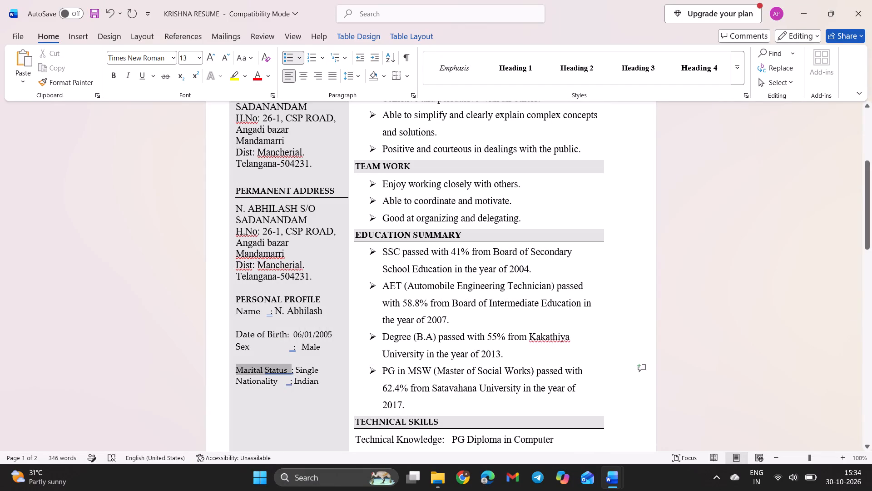
{"action": "left_click_drag", "start_coordinate": [252, 374], "coordinate": [252, 374]}
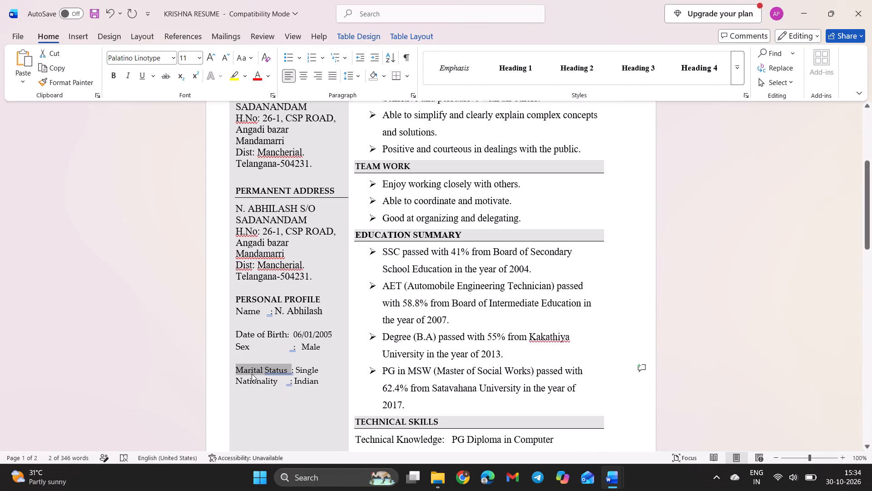
{"action": "key", "text": "ctrl+shift+period"}
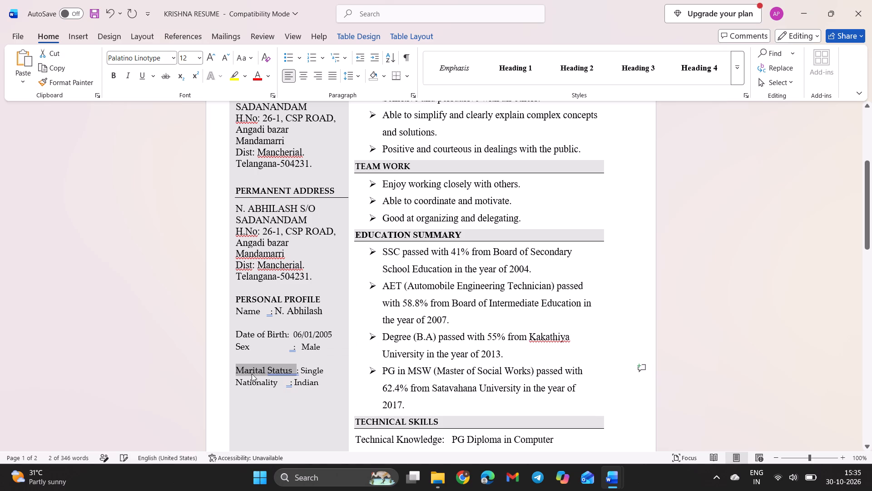
{"action": "left_click", "coordinate": [277, 382]}
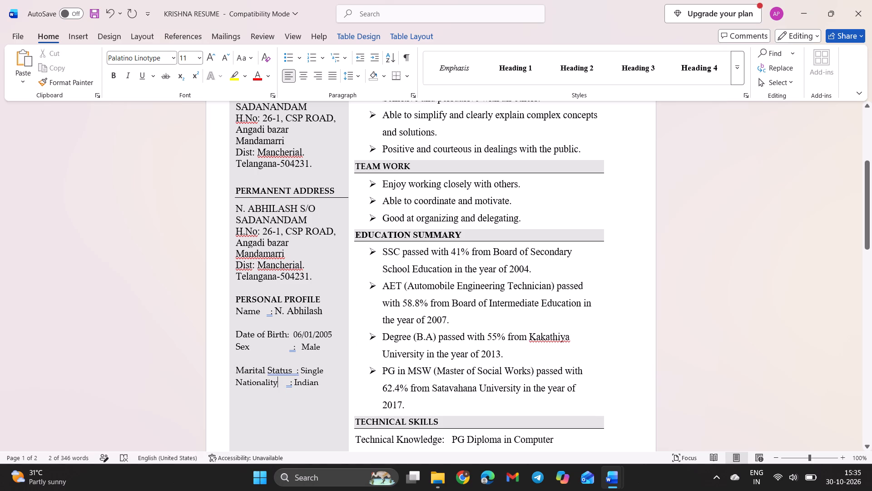
{"action": "left_click_drag", "start_coordinate": [277, 382], "coordinate": [126, 398], "text": "ctrl+shift"}
{"action": "key", "text": "ctrl+shift+period"}
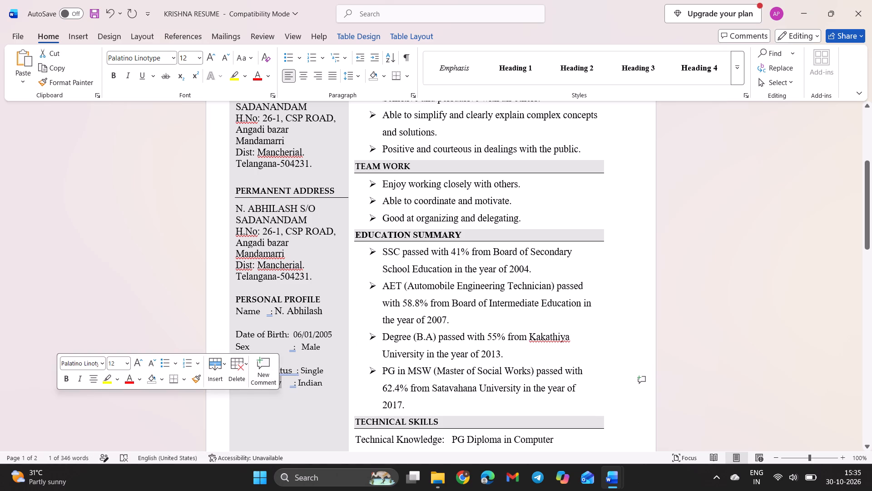
{"action": "left_click", "coordinate": [283, 419]}
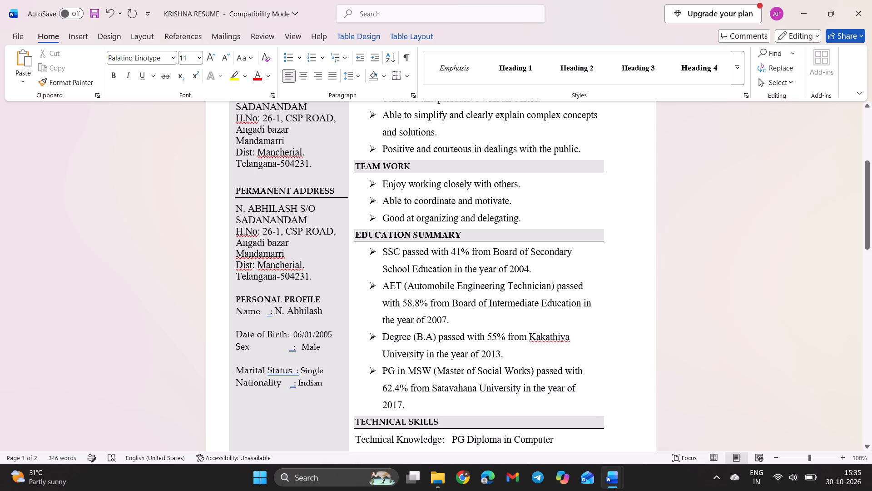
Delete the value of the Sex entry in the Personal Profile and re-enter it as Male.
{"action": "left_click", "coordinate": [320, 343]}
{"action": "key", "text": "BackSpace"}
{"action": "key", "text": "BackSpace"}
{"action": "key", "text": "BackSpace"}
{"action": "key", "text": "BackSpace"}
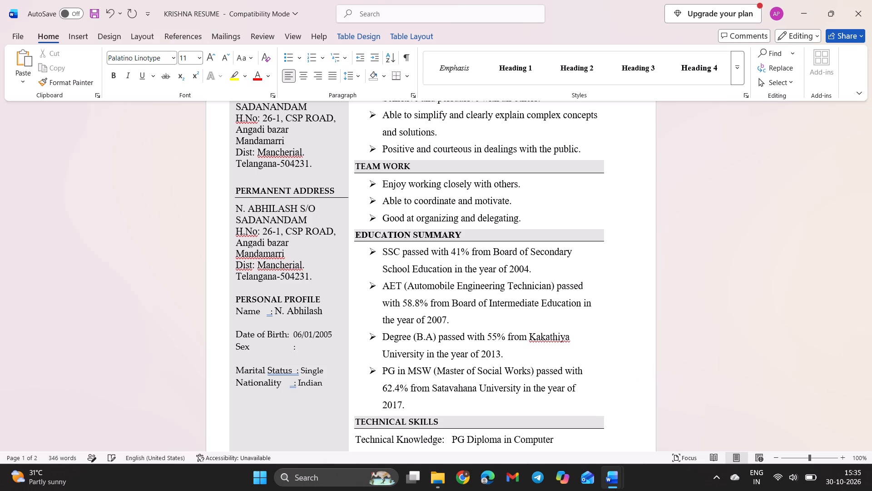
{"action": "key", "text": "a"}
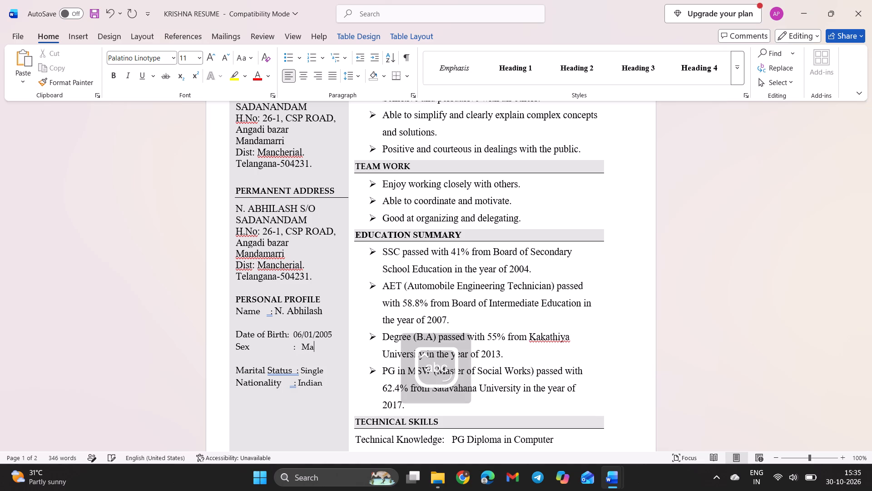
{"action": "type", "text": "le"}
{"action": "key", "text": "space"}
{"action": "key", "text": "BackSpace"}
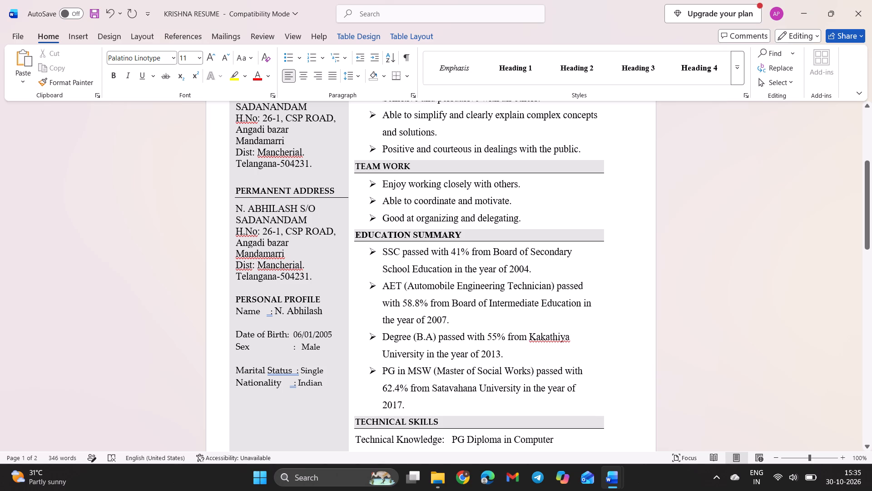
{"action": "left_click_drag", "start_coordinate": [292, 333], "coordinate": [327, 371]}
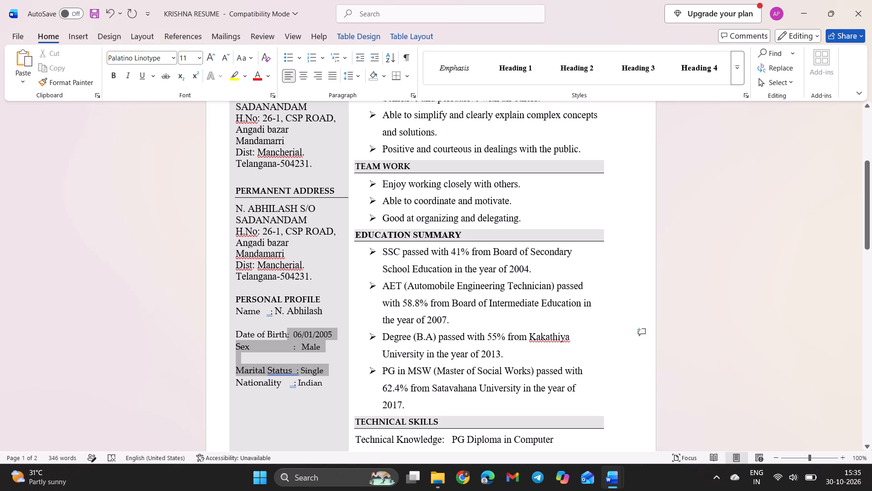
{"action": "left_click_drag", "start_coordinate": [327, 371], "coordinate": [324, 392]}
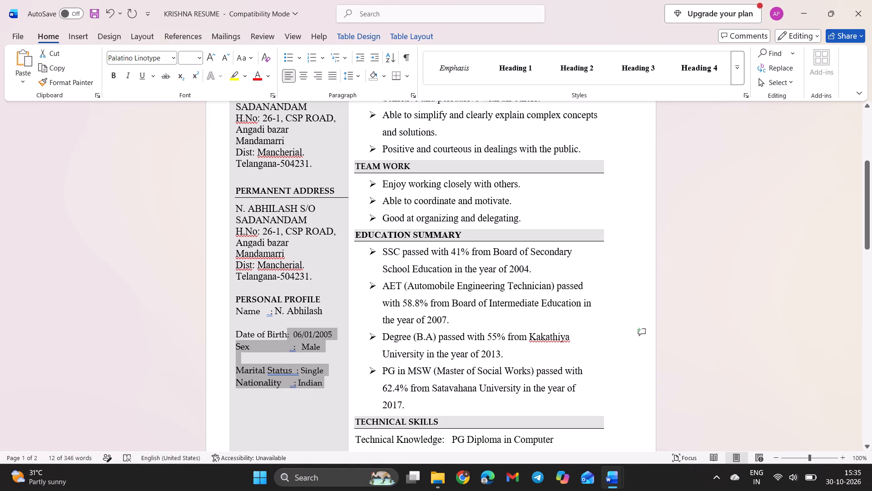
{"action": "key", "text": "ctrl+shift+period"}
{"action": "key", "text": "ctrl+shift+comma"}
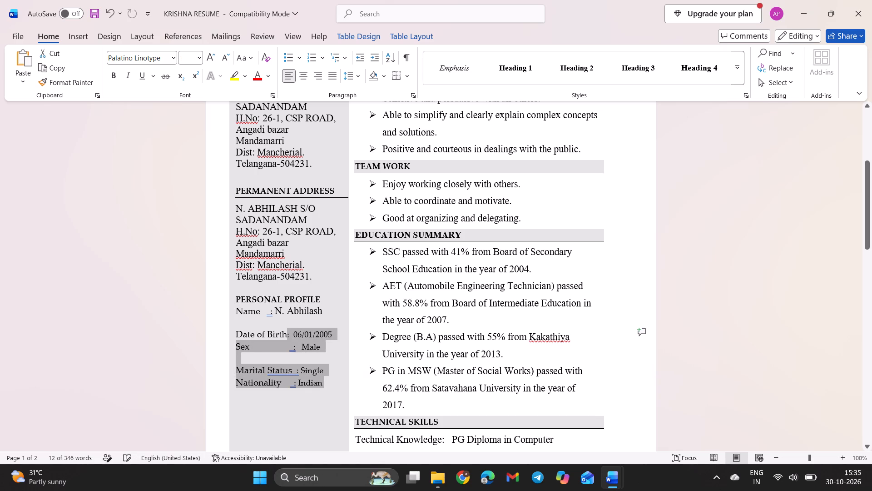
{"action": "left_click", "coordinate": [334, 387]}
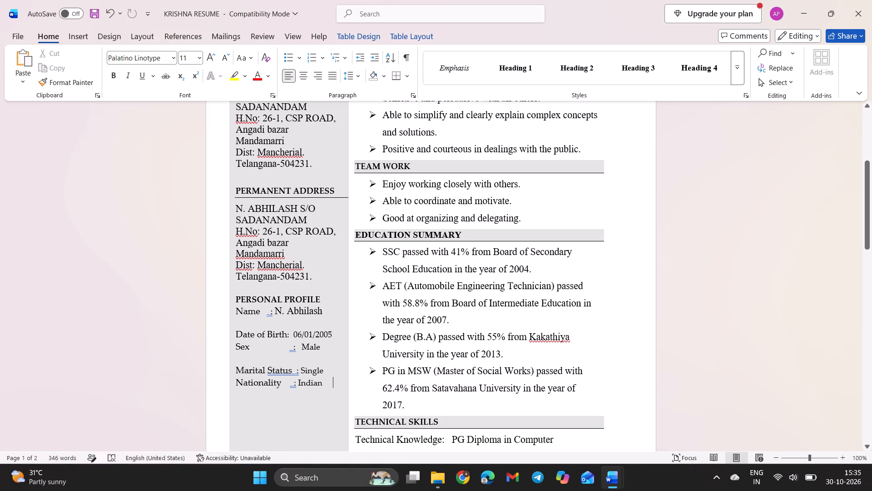
Increase the font size of the Sex and Marital Status values, Male and Single, in the Personal Profile to 12.
{"action": "left_click", "coordinate": [319, 349]}
{"action": "left_click_drag", "start_coordinate": [319, 349], "coordinate": [302, 346]}
{"action": "key", "text": "ctrl+shift+period"}
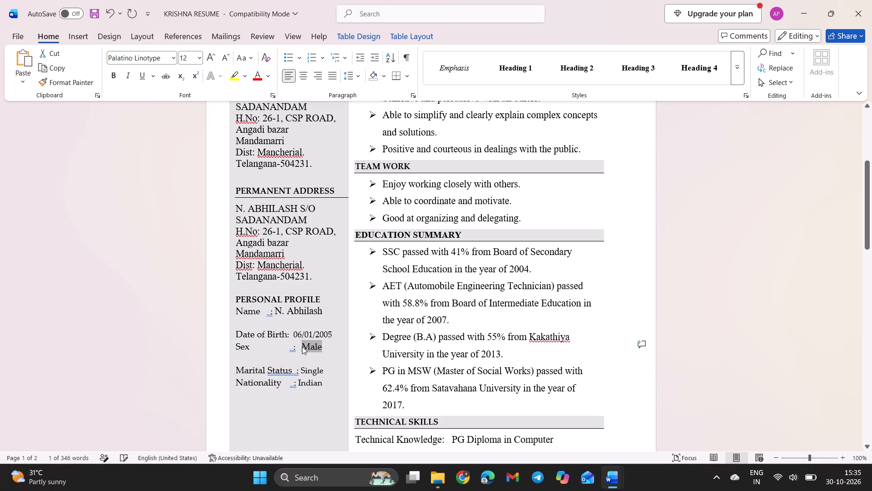
{"action": "left_click_drag", "start_coordinate": [323, 373], "coordinate": [318, 373]}
{"action": "left_click_drag", "start_coordinate": [318, 373], "coordinate": [301, 374]}
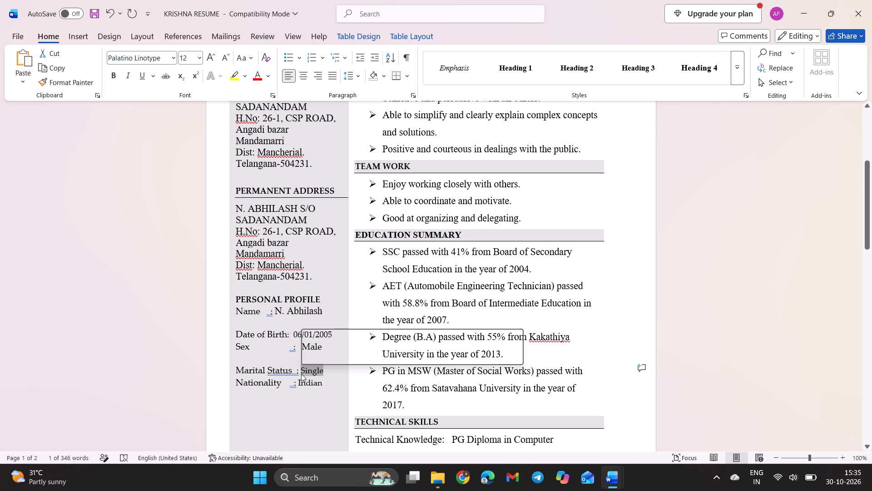
{"action": "key", "text": "ctrl+shift+period"}
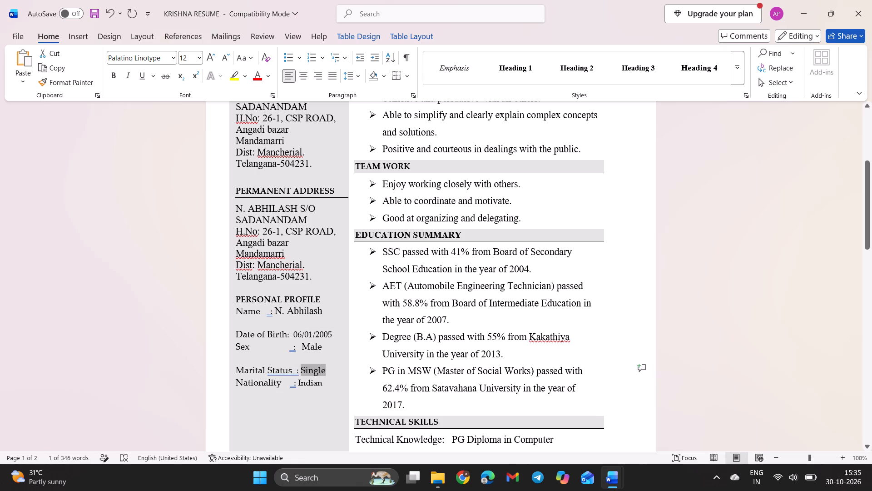
Increase the font size of the Nationality value, Indian, in the Personal Profile to 12.
{"action": "left_click_drag", "start_coordinate": [300, 383], "coordinate": [331, 386]}
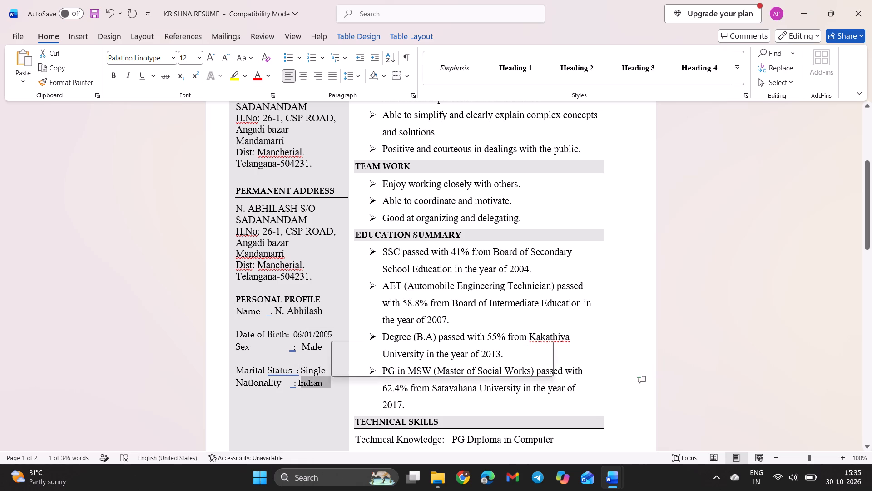
{"action": "left_click_drag", "start_coordinate": [331, 386], "coordinate": [294, 386]}
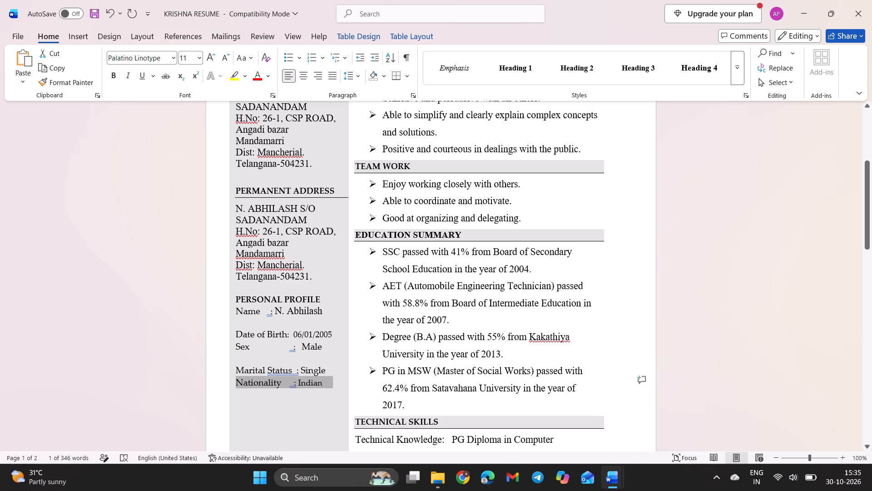
{"action": "left_click_drag", "start_coordinate": [294, 386], "coordinate": [299, 386]}
{"action": "key", "text": "ctrl+shift+period"}
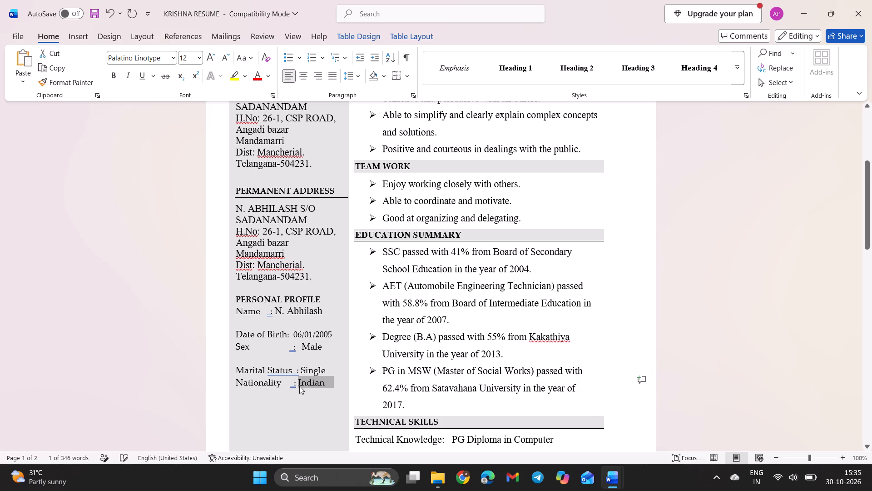
{"action": "left_click", "coordinate": [334, 386]}
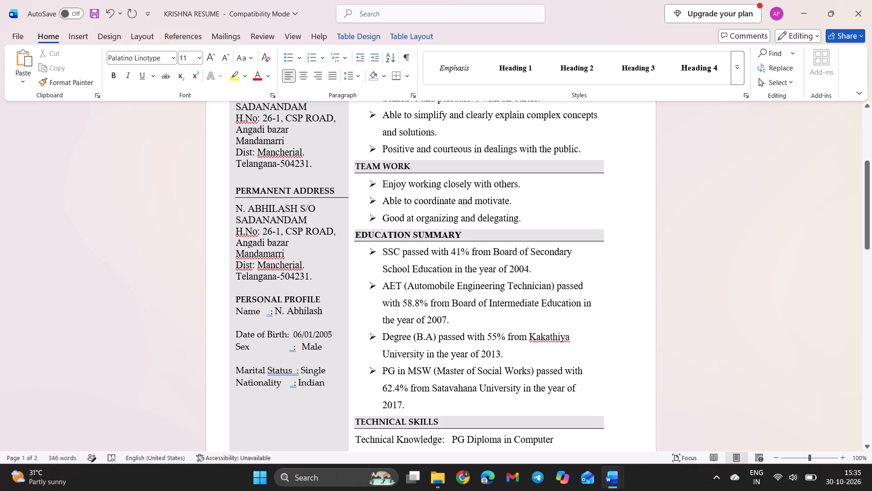